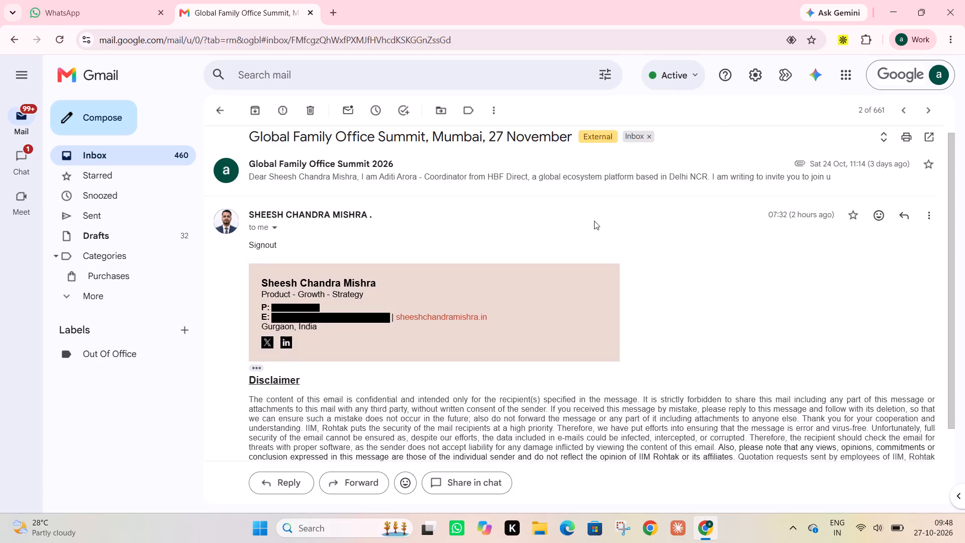
Read through the recipient's latest reply in the "Global Family Office Summit, Mumbai, 27 November" email thread, including its signature and disclaimer.
{"action": "scroll", "coordinate": [594, 221], "scroll_direction": "down", "scroll_amount": 2}
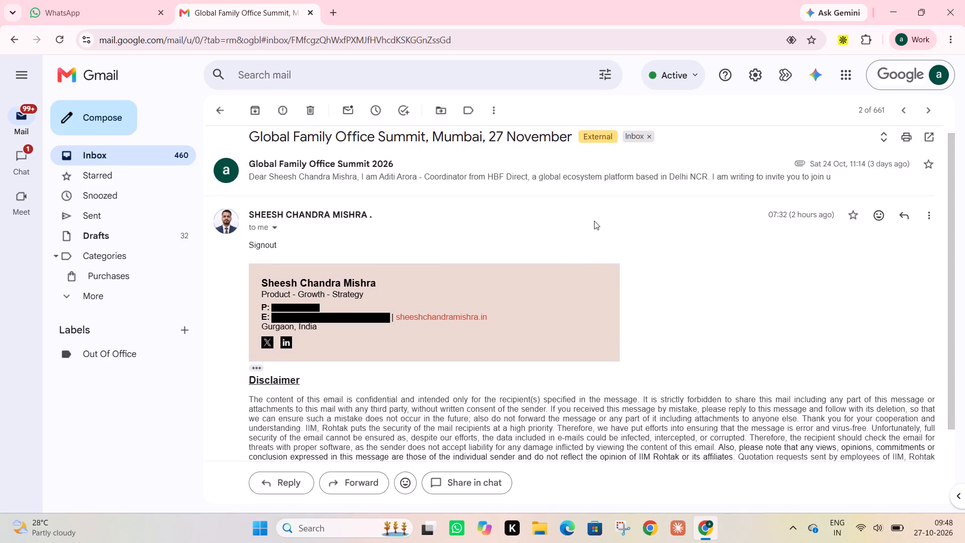
{"action": "scroll", "coordinate": [594, 221], "scroll_direction": "down", "scroll_amount": 1}
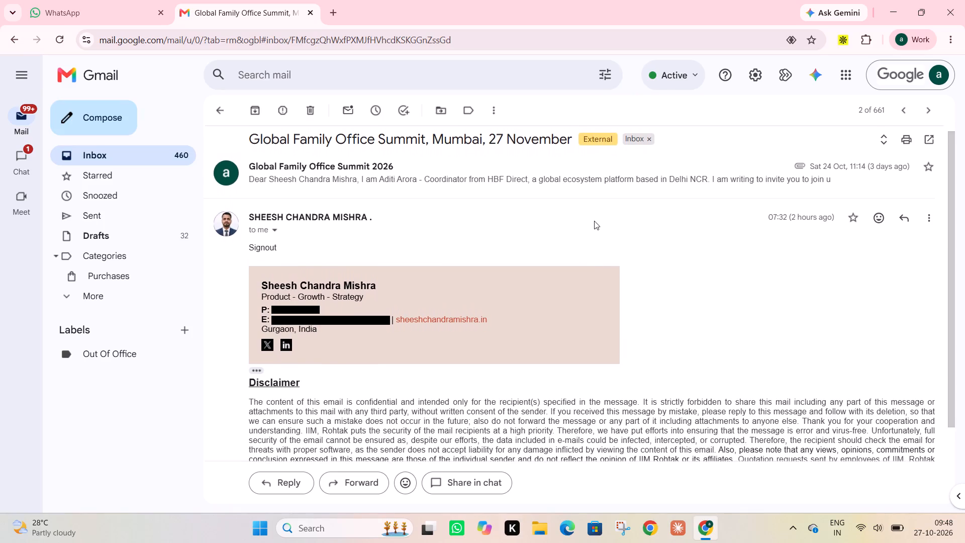
{"action": "scroll", "coordinate": [594, 221], "scroll_direction": "down", "scroll_amount": 1}
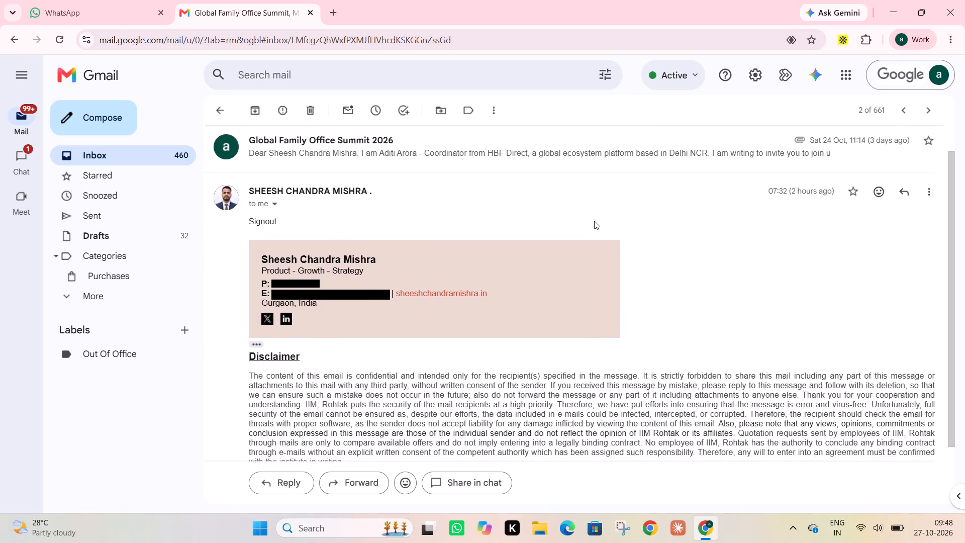
{"action": "scroll", "coordinate": [594, 221], "scroll_direction": "down", "scroll_amount": 1}
{"action": "scroll", "coordinate": [594, 221], "scroll_direction": "up", "scroll_amount": 3}
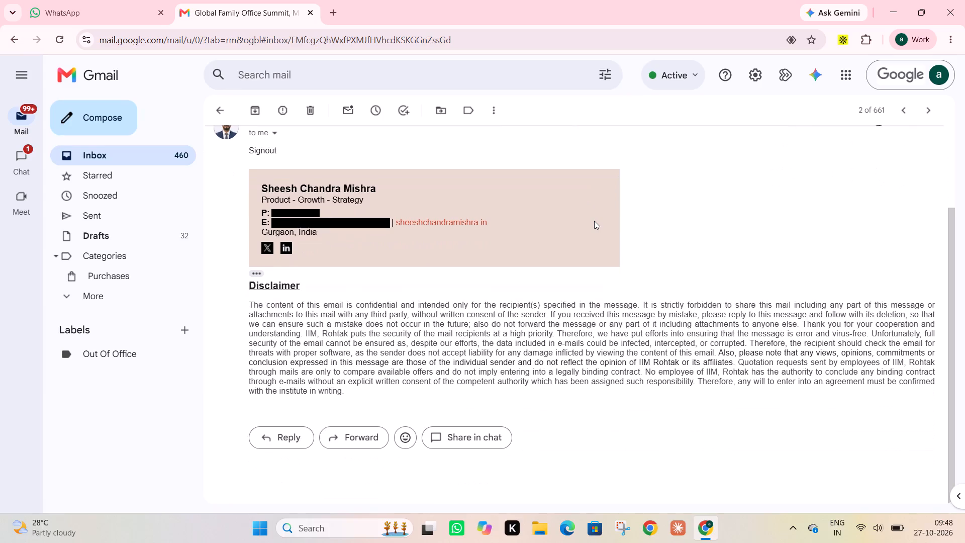
{"action": "scroll", "coordinate": [594, 221], "scroll_direction": "up", "scroll_amount": 1}
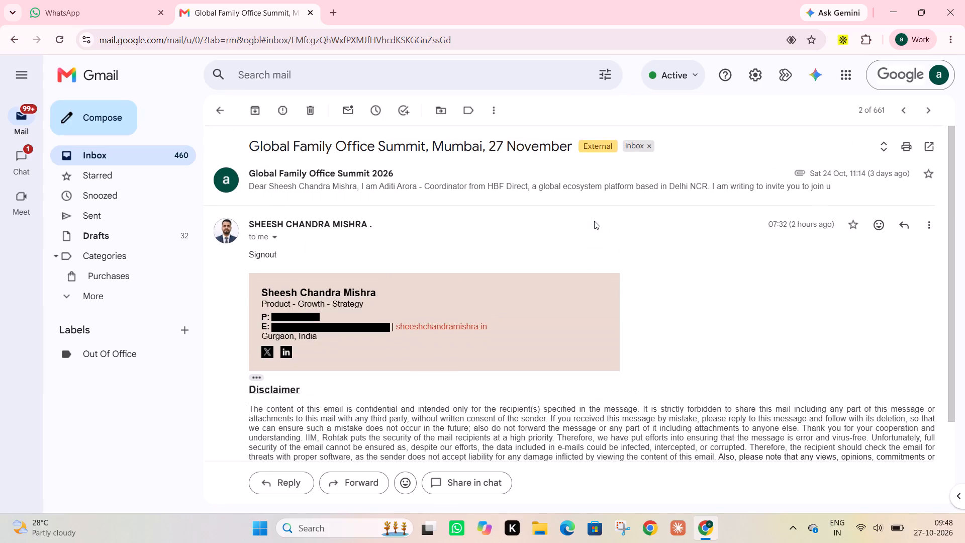
{"action": "left_click_drag", "start_coordinate": [594, 221], "coordinate": [457, 178]}
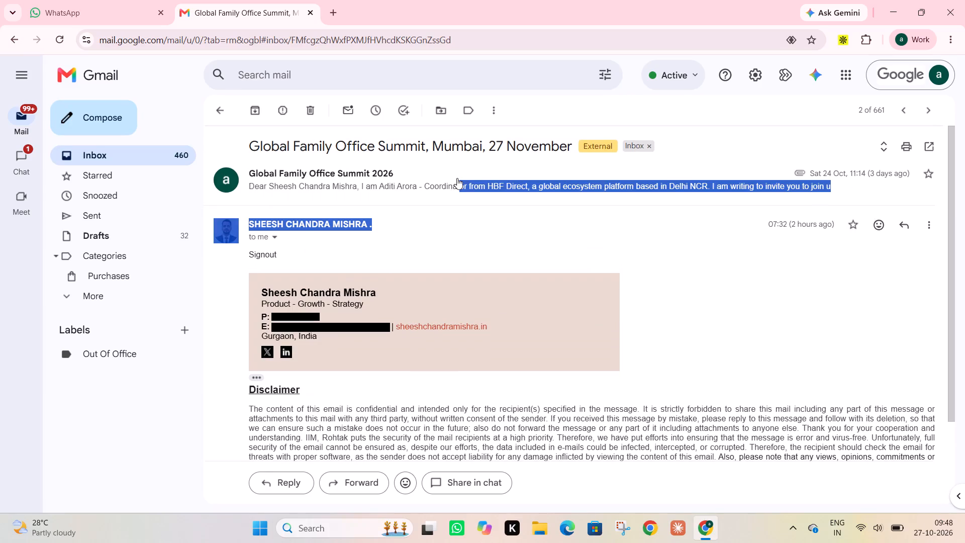
{"action": "left_click", "coordinate": [406, 265]}
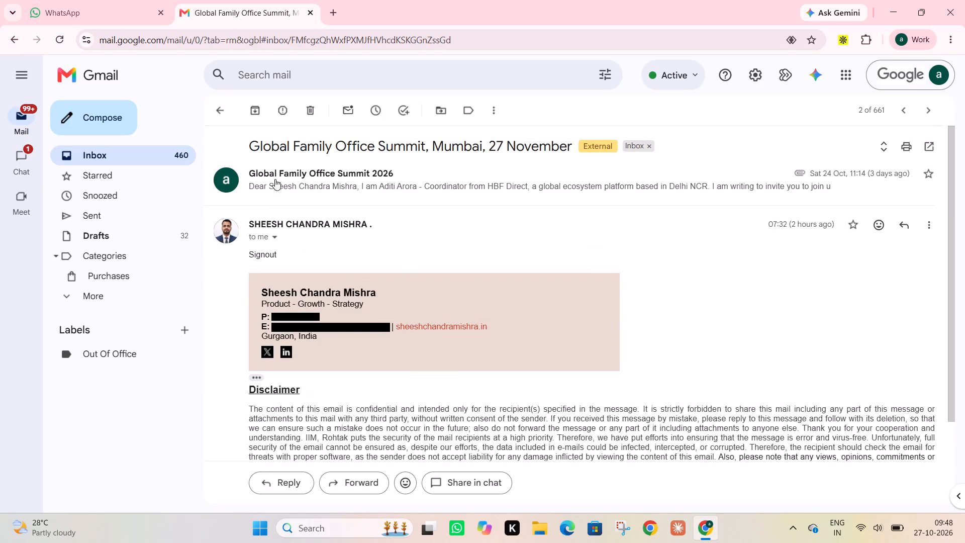
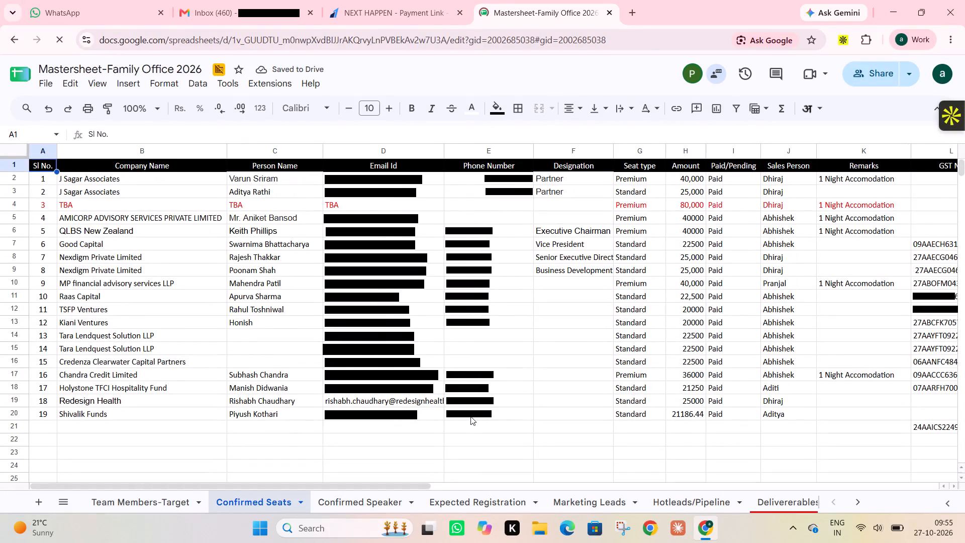
Examine the Confirmed Seats sheet of the Mastersheet-Family Office 2026 spreadsheet, from company names across to the GST and invoice columns.
{"action": "scroll", "coordinate": [470, 416], "scroll_direction": "right", "scroll_amount": 1}
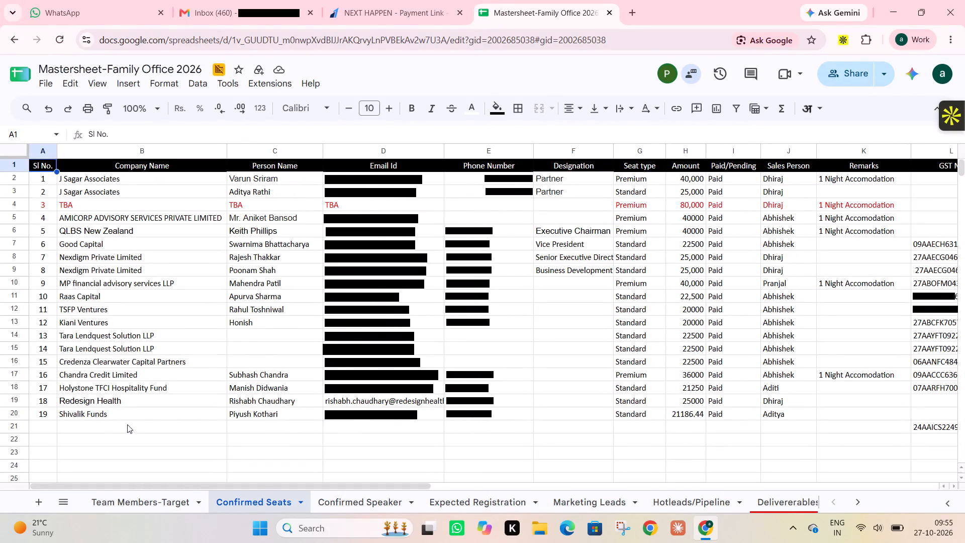
{"action": "scroll", "coordinate": [112, 419], "scroll_direction": "right", "scroll_amount": 1}
{"action": "left_click", "coordinate": [280, 421]}
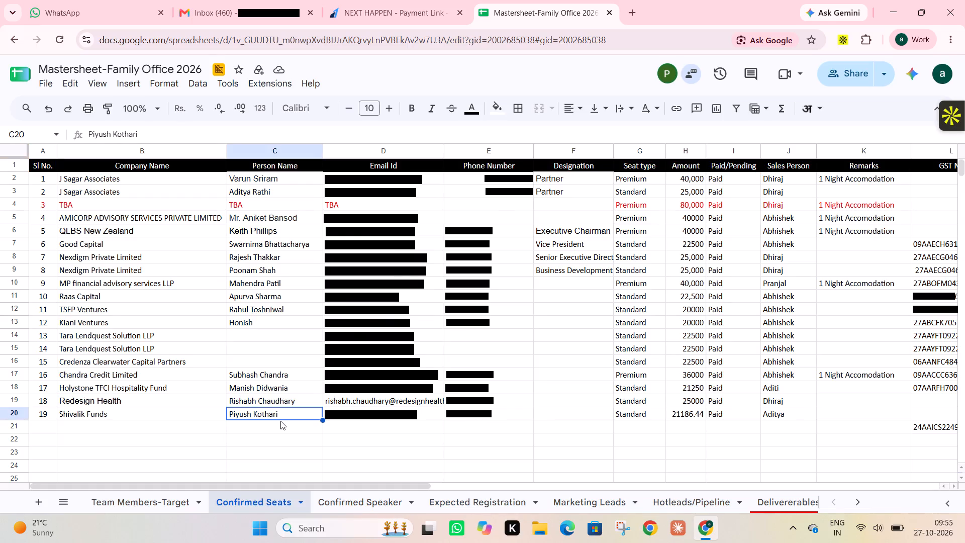
{"action": "left_click", "coordinate": [278, 428]}
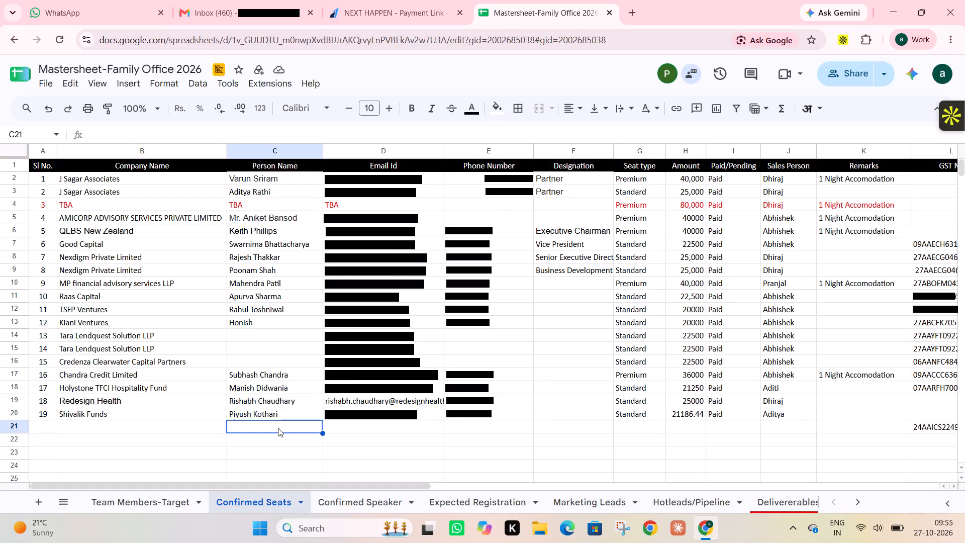
{"action": "scroll", "coordinate": [278, 428], "scroll_direction": "left", "scroll_amount": 3}
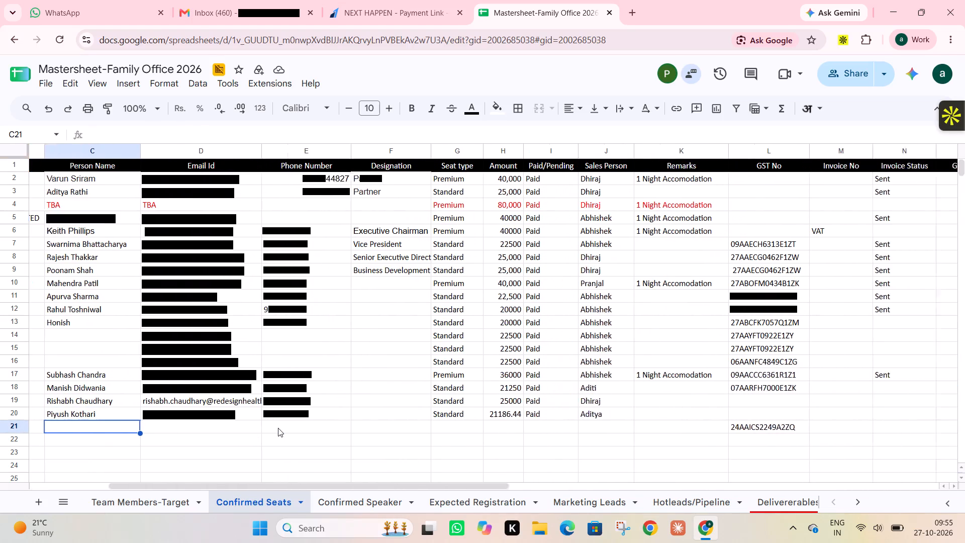
{"action": "scroll", "coordinate": [278, 428], "scroll_direction": "left", "scroll_amount": 3}
{"action": "scroll", "coordinate": [278, 428], "scroll_direction": "right", "scroll_amount": 2}
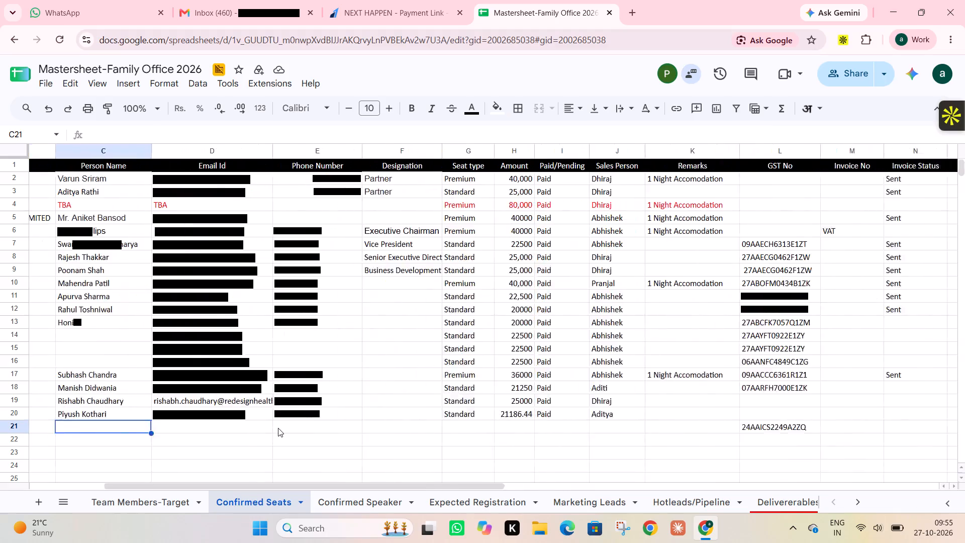
{"action": "scroll", "coordinate": [278, 428], "scroll_direction": "right", "scroll_amount": 3}
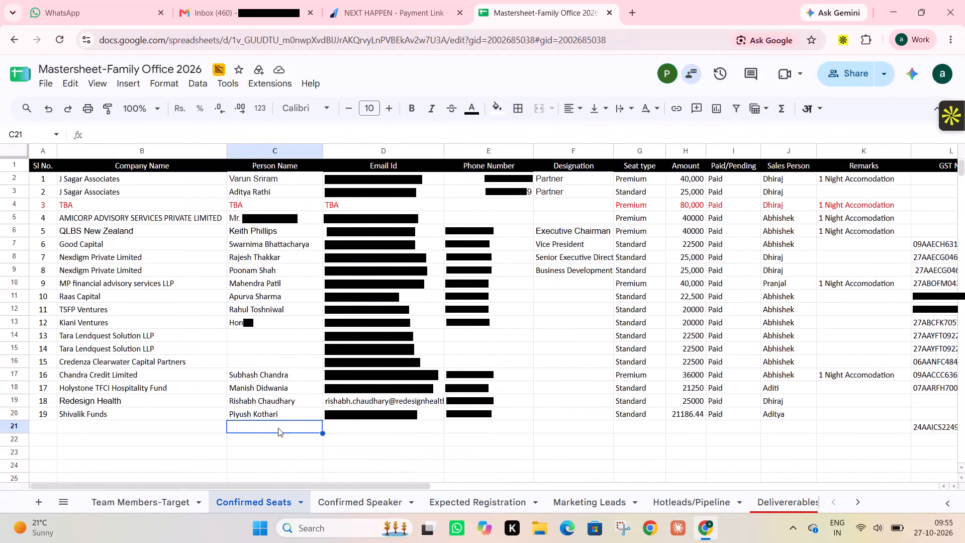
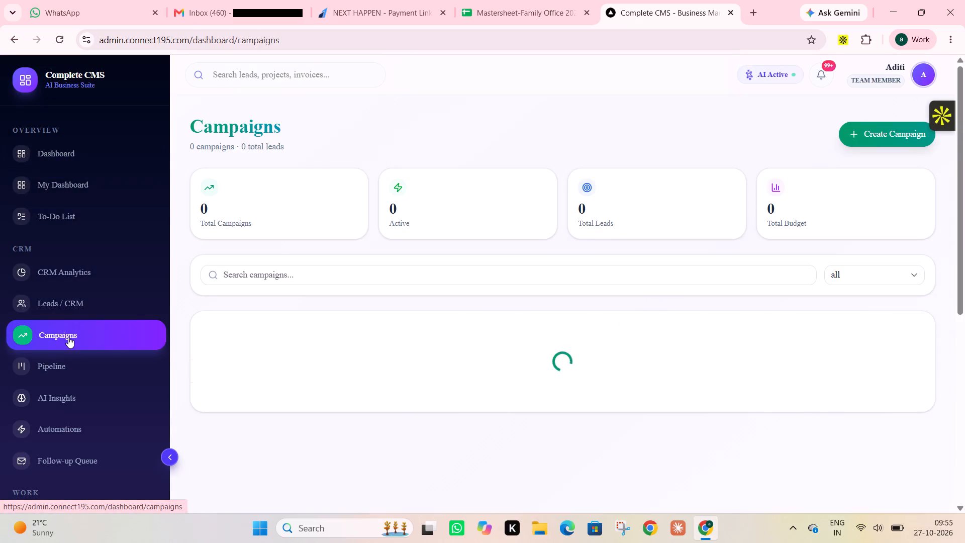
Search the leads of the Linkedin-family-office-leads-v2 campaign for "nac", shorten the search to "na", and return to the campaign list.
{"action": "left_click", "coordinate": [221, 369]}
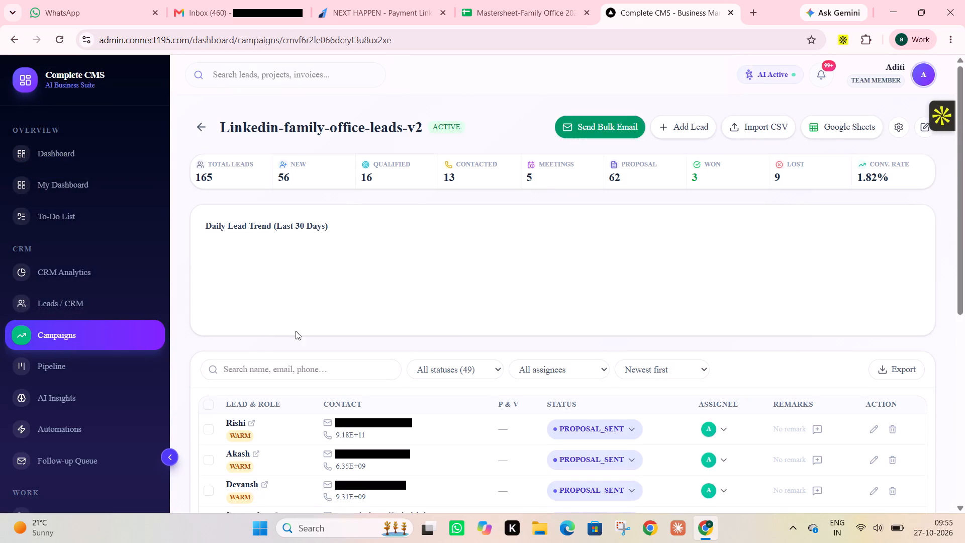
{"action": "left_click", "coordinate": [279, 376]}
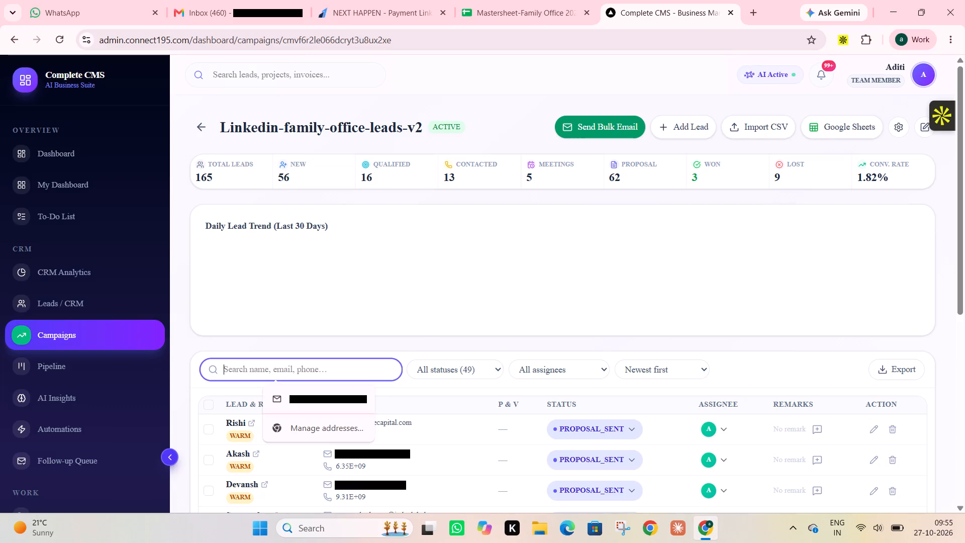
{"action": "type", "text": "nac"}
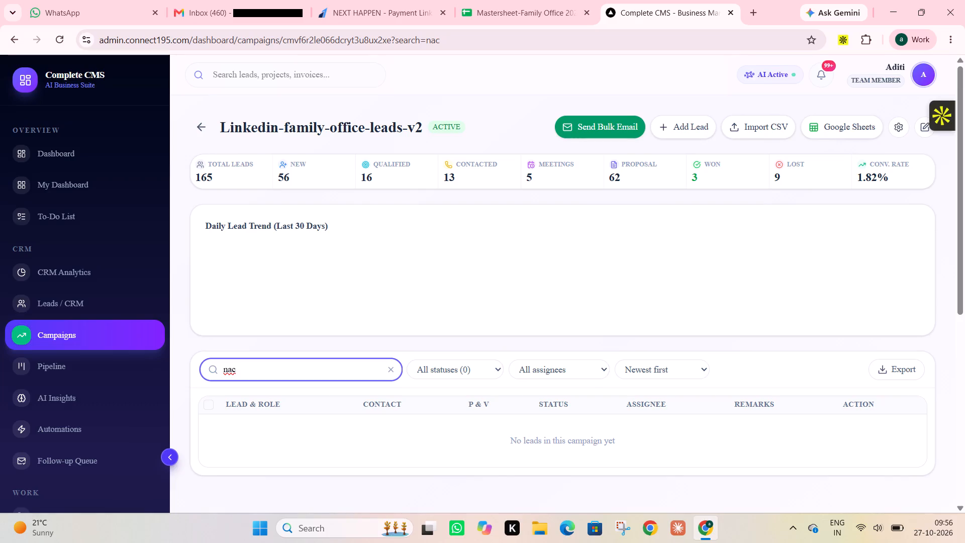
{"action": "key", "text": "BackSpace"}
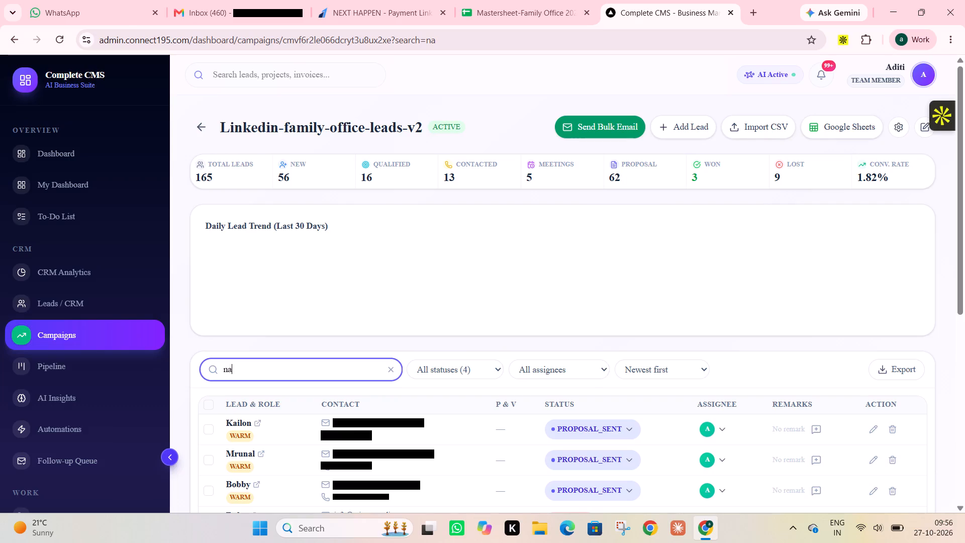
{"action": "left_click", "coordinate": [198, 127]}
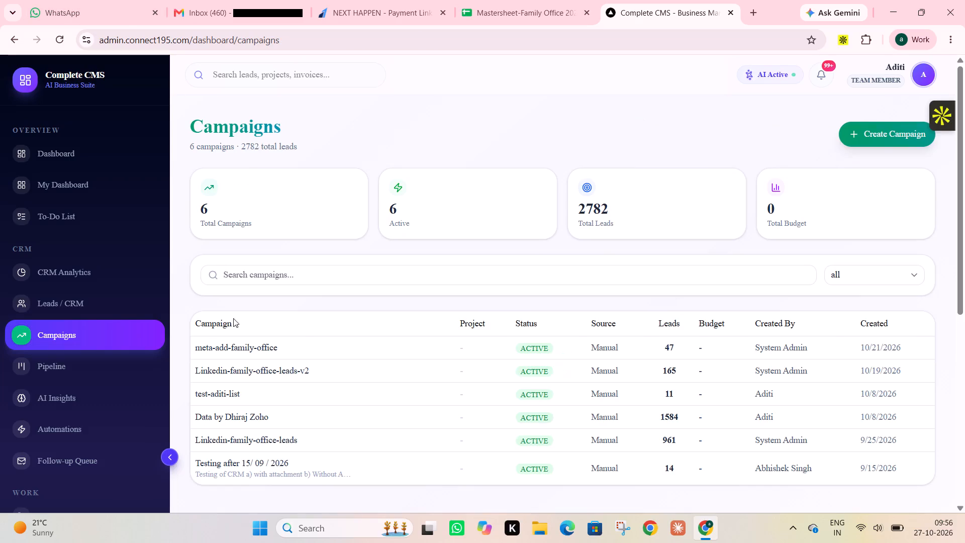
In the Linkedin-family-office-leads campaign, find the lead matching "nach" and set its status to Won.
{"action": "left_click", "coordinate": [255, 442]}
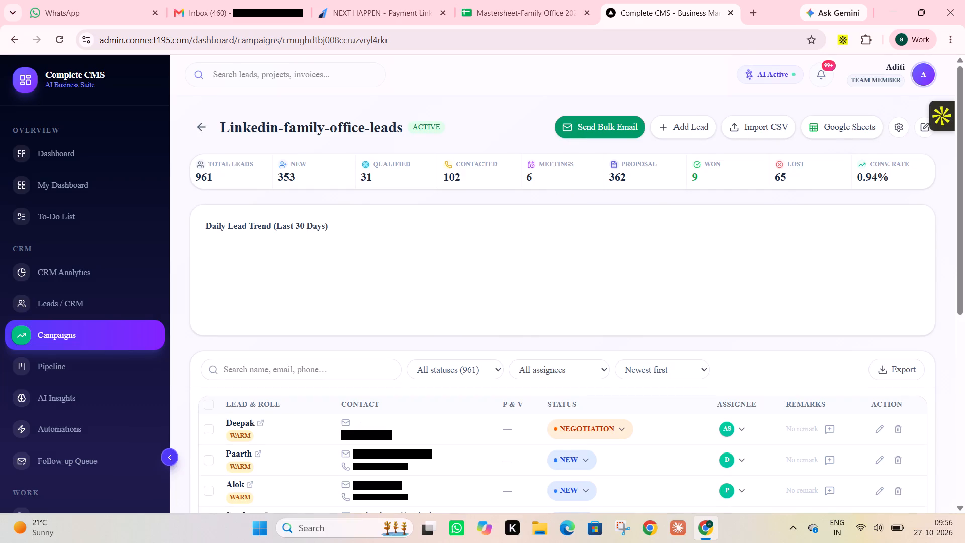
{"action": "left_click", "coordinate": [295, 374]}
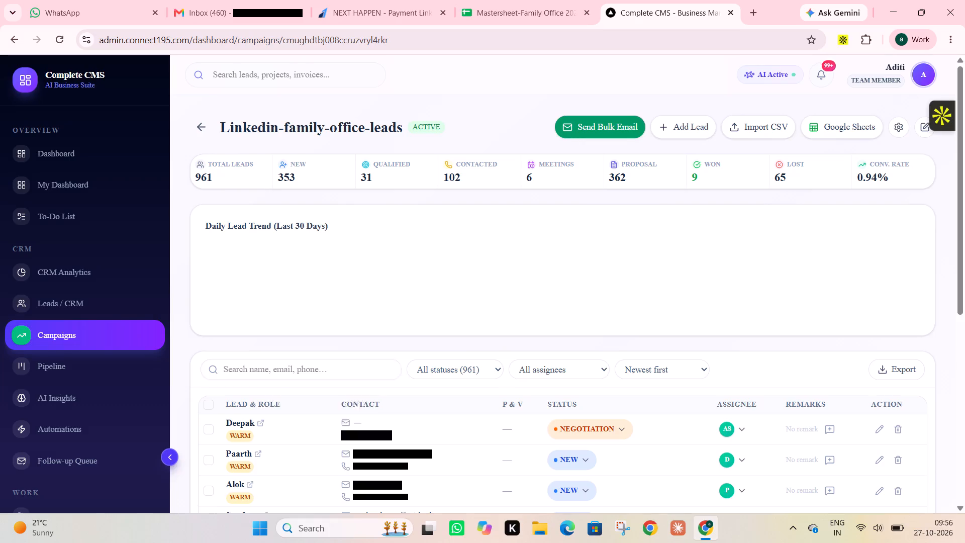
{"action": "type", "text": "na"}
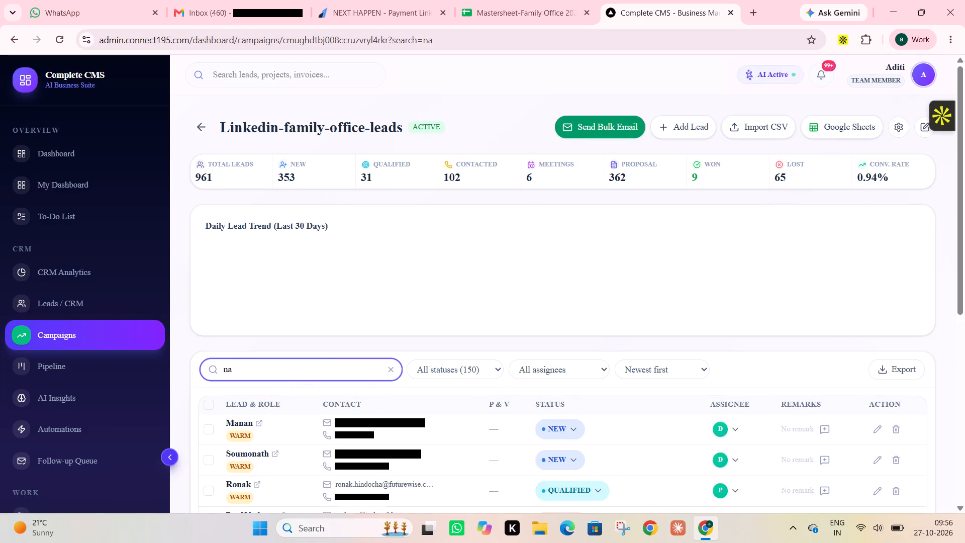
{"action": "type", "text": "ch"}
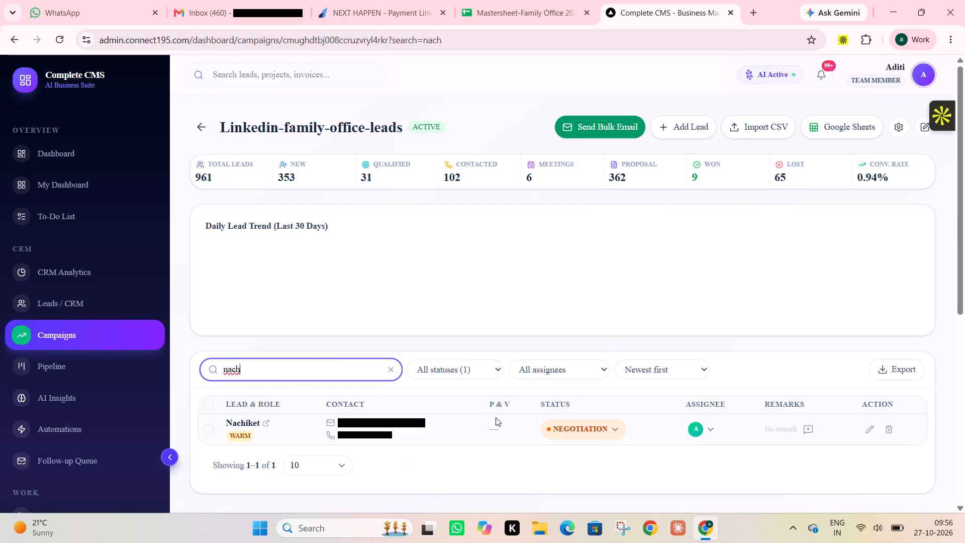
{"action": "left_click", "coordinate": [567, 437]}
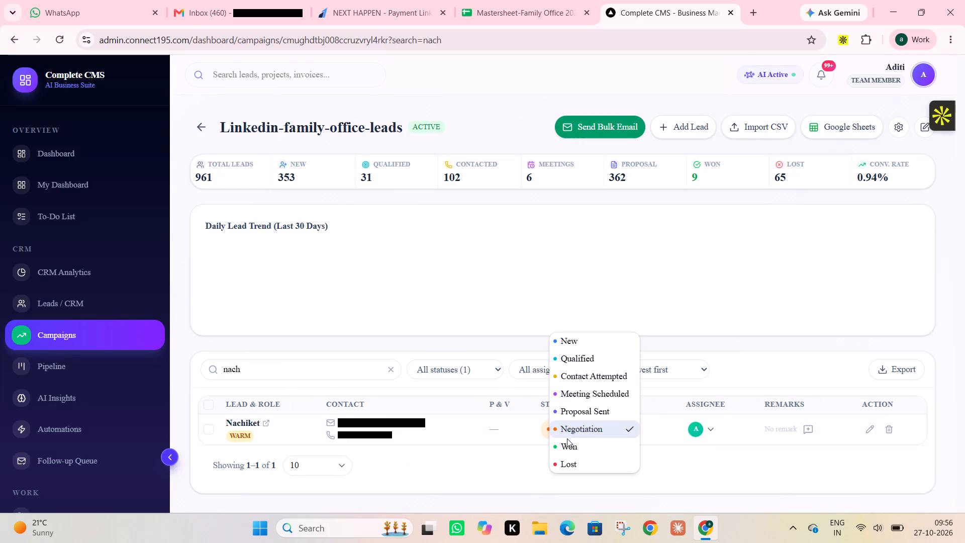
{"action": "left_click", "coordinate": [573, 449]}
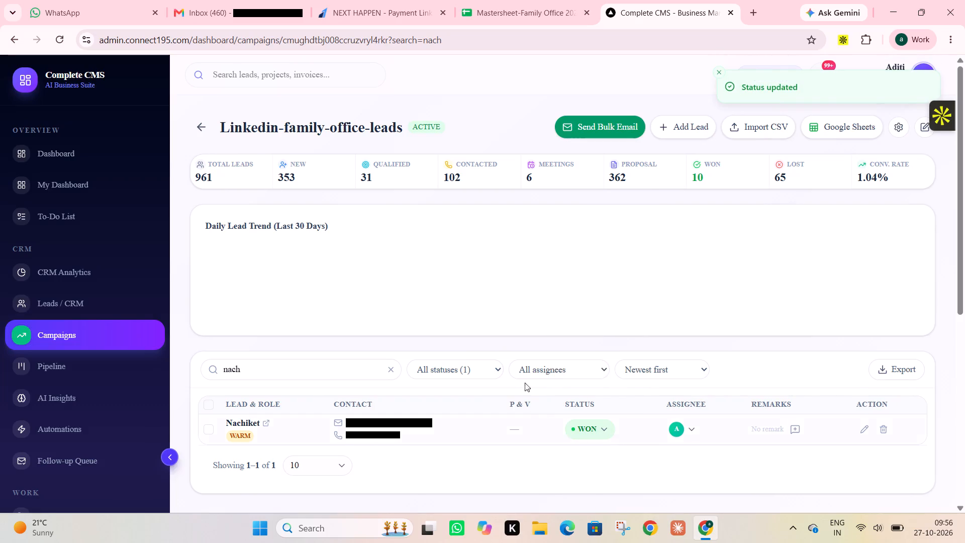
{"action": "left_click", "coordinate": [644, 236]}
{"action": "scroll", "coordinate": [644, 236], "scroll_direction": "up", "scroll_amount": 2}
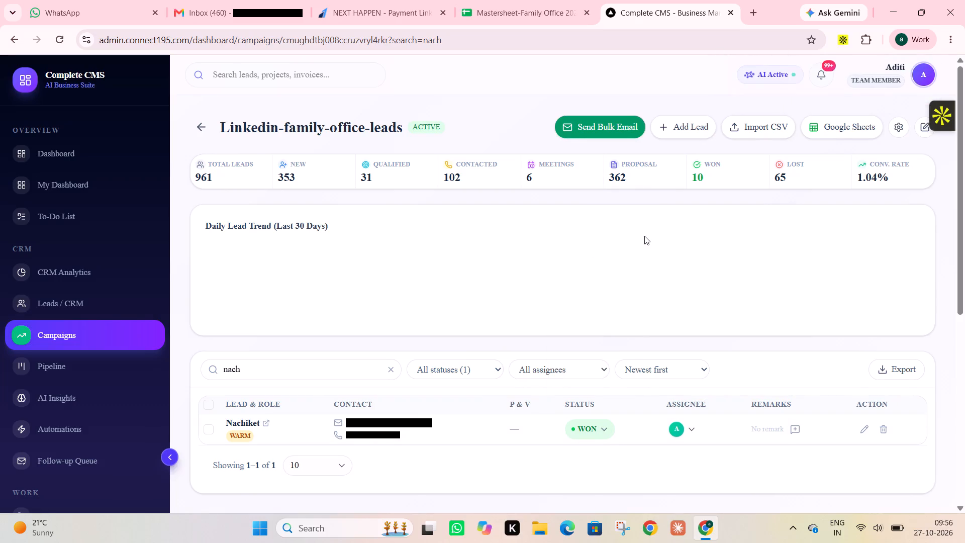
Filter the campaign's leads by Negotiation status and assignee Aditi, clear the name search, and look through the list.
{"action": "left_click", "coordinate": [453, 374]}
{"action": "left_click", "coordinate": [452, 322]}
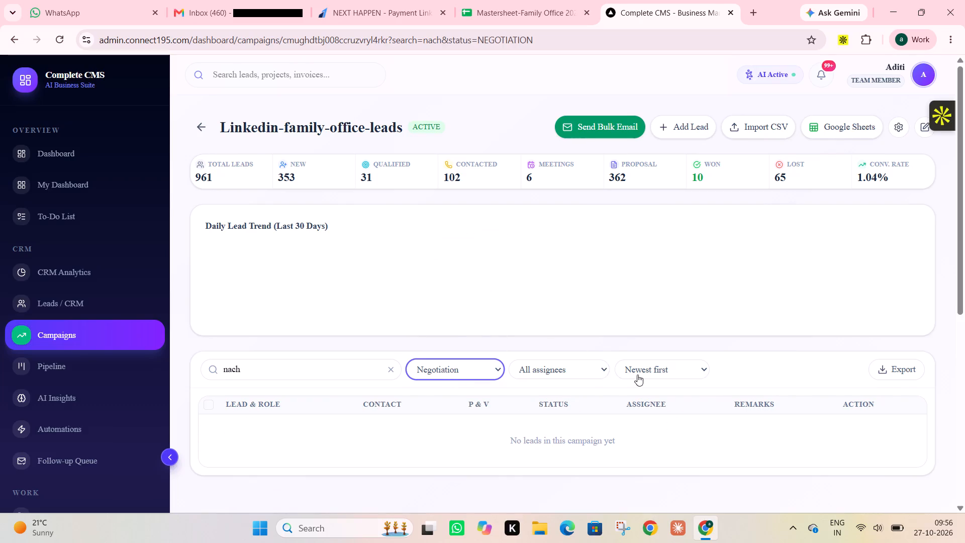
{"action": "left_click", "coordinate": [549, 374]}
{"action": "left_click", "coordinate": [552, 148]}
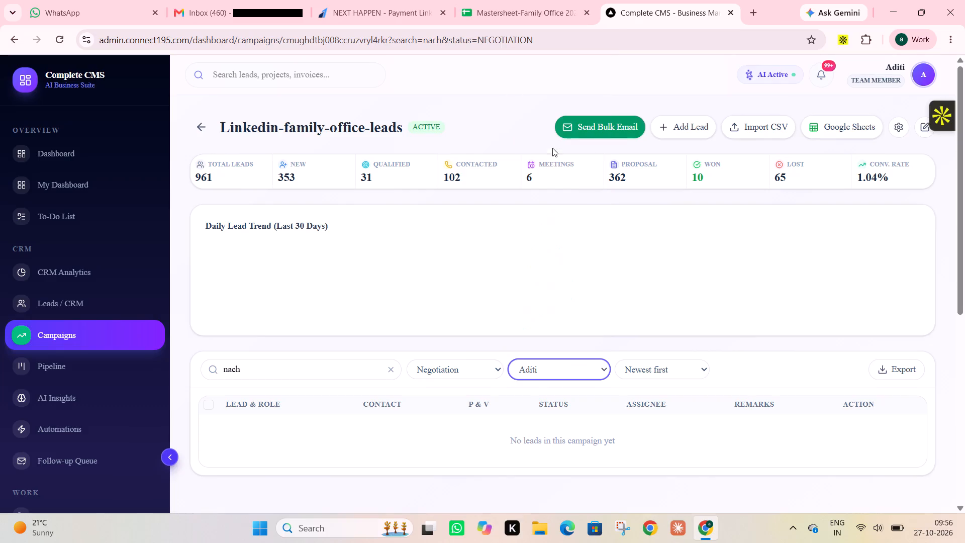
{"action": "left_click", "coordinate": [391, 371]}
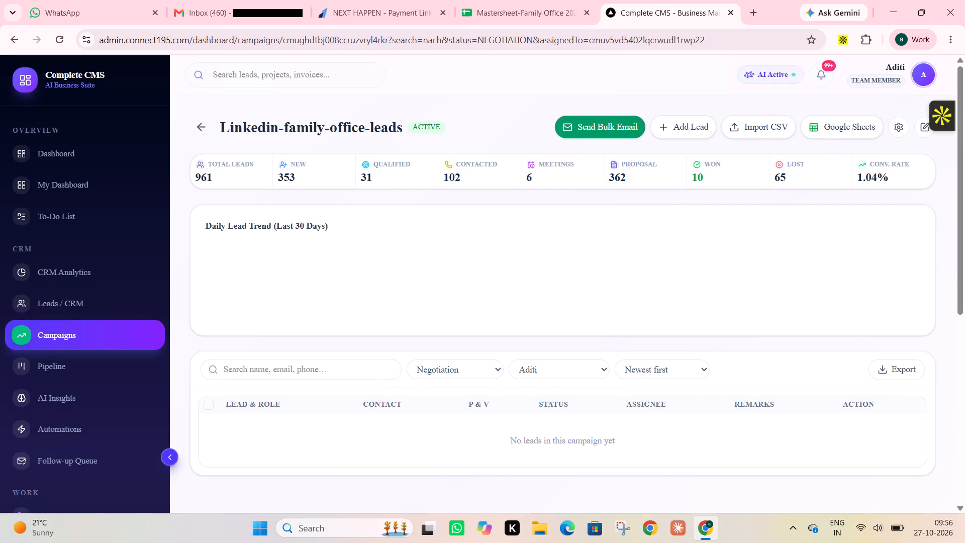
{"action": "scroll", "coordinate": [391, 371], "scroll_direction": "down", "scroll_amount": 1}
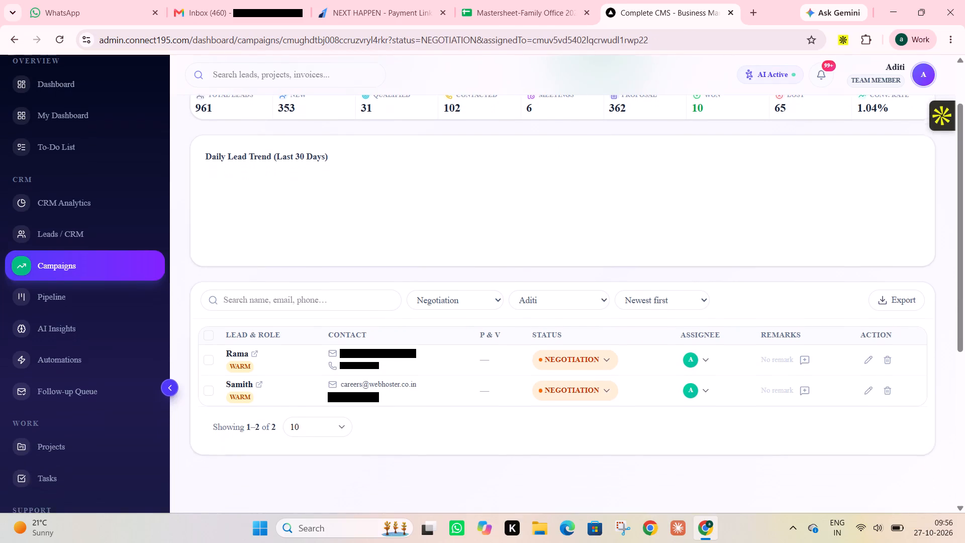
{"action": "scroll", "coordinate": [391, 371], "scroll_direction": "down", "scroll_amount": 1}
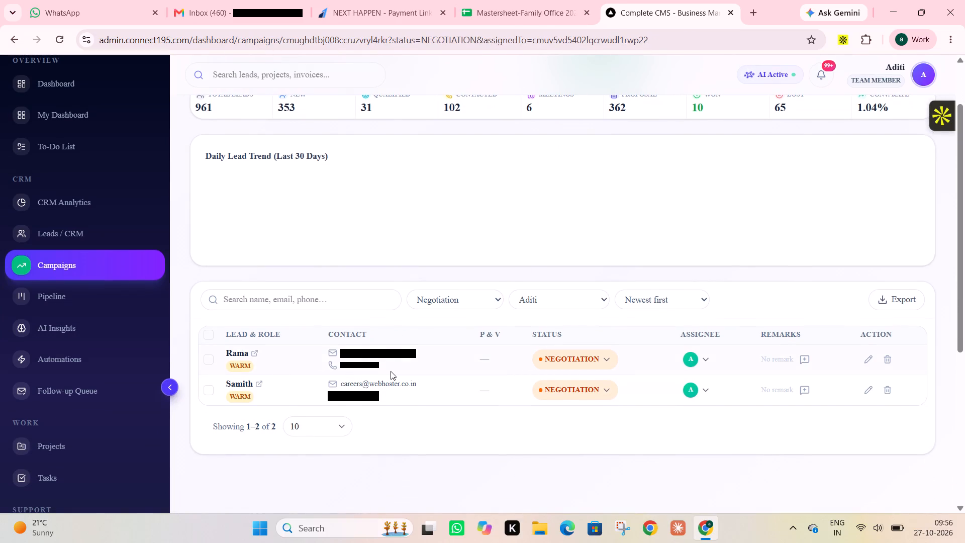
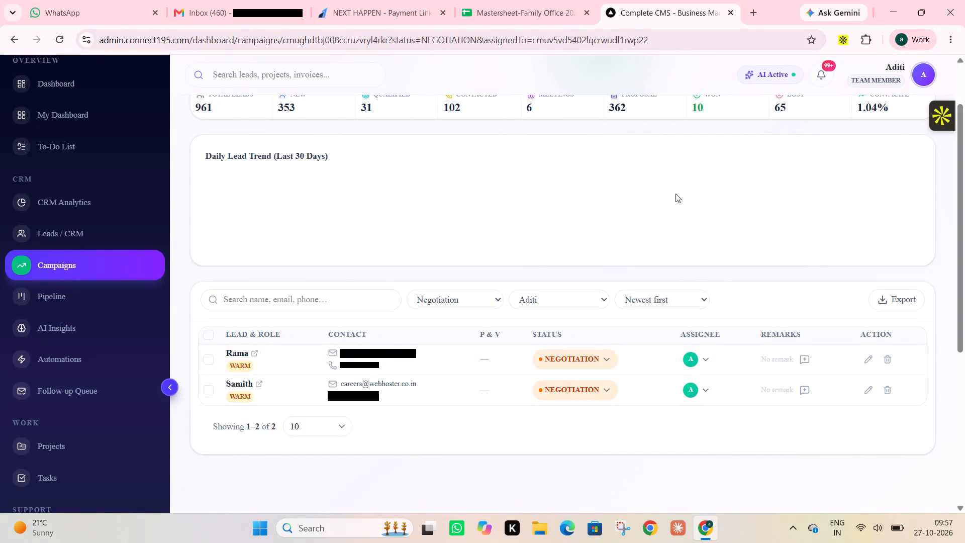
Change the status filter of the campaign's leads to Won, keeping the assignee as Aditi.
{"action": "scroll", "coordinate": [658, 245], "scroll_direction": "up", "scroll_amount": 2}
{"action": "left_click", "coordinate": [460, 361]}
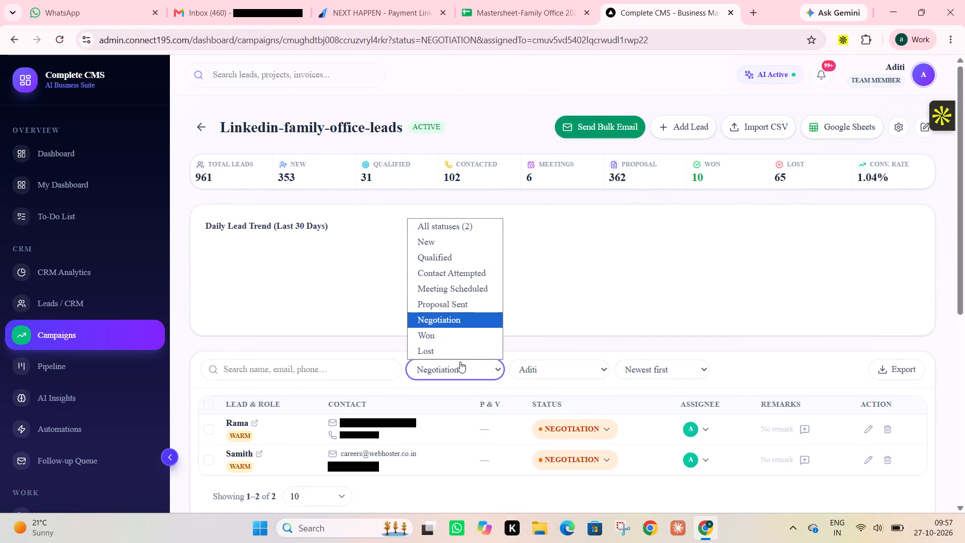
{"action": "left_click", "coordinate": [448, 339]}
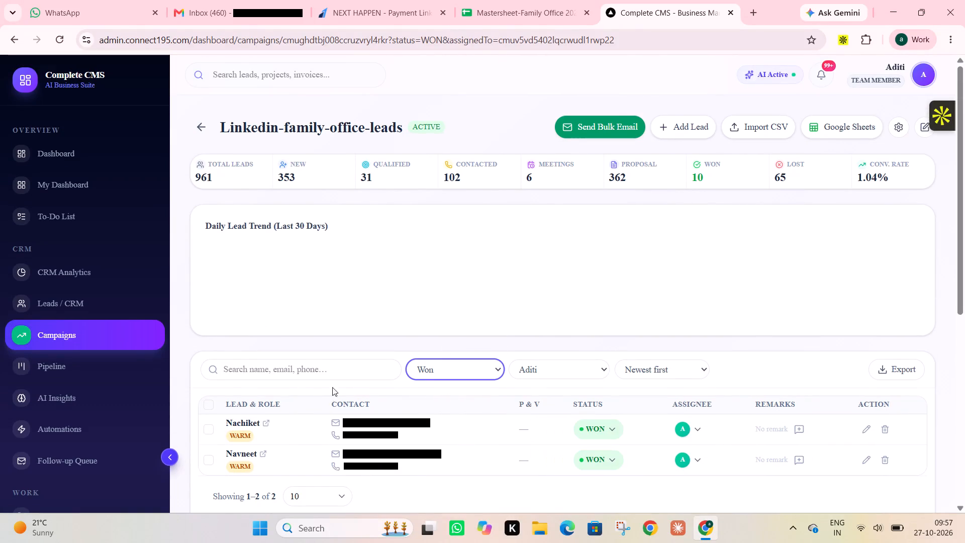
Open the lead Nachiket and look through its record, from contact and company details down to the activity timeline and discussion.
{"action": "left_click", "coordinate": [264, 424]}
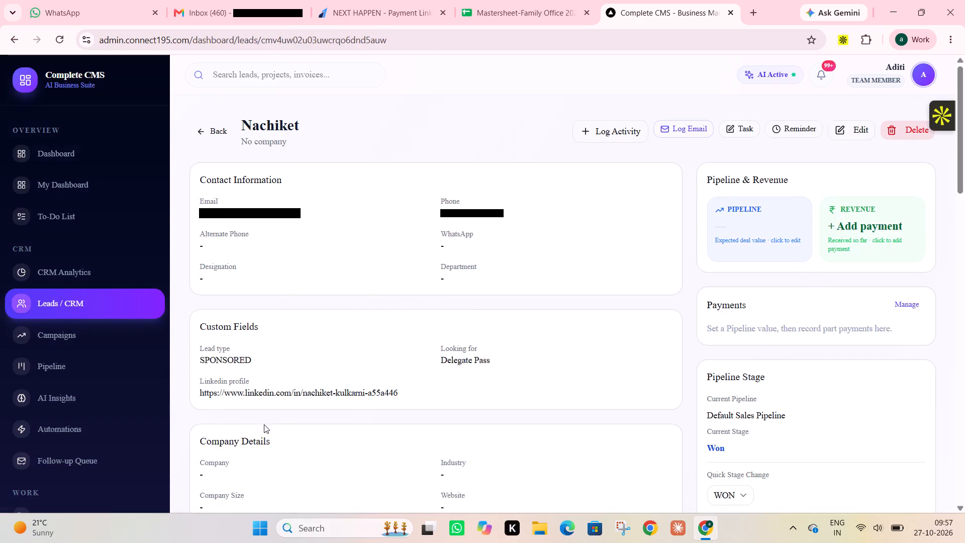
{"action": "scroll", "coordinate": [264, 424], "scroll_direction": "down", "scroll_amount": 2}
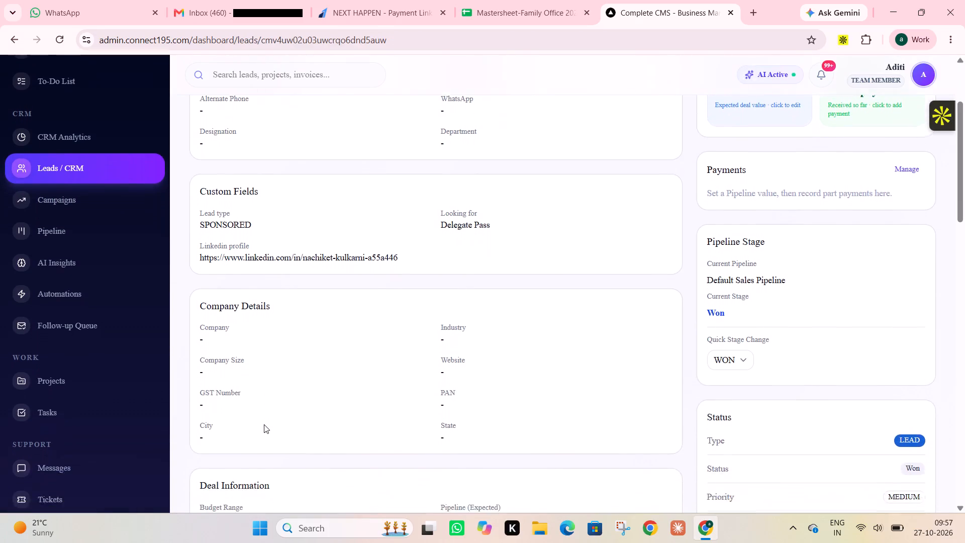
{"action": "scroll", "coordinate": [264, 424], "scroll_direction": "down", "scroll_amount": 7}
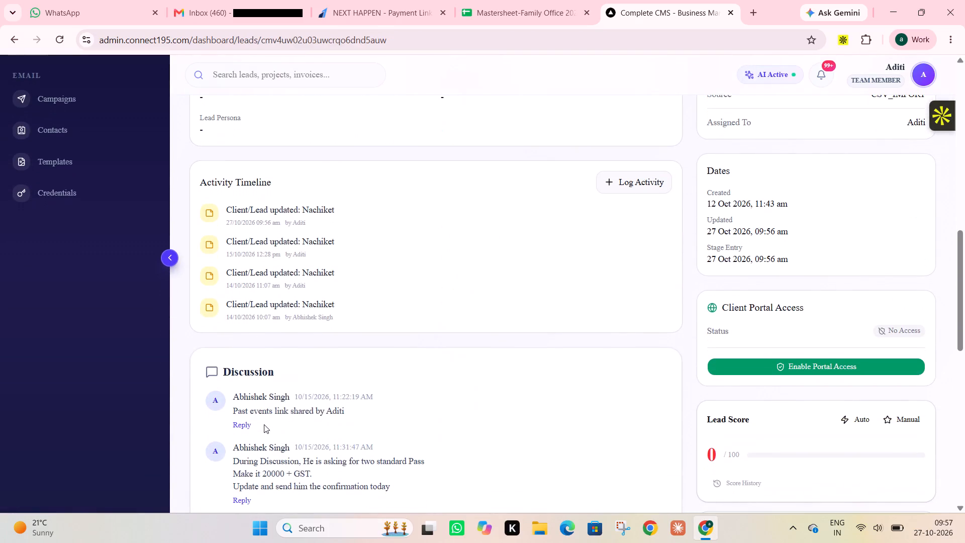
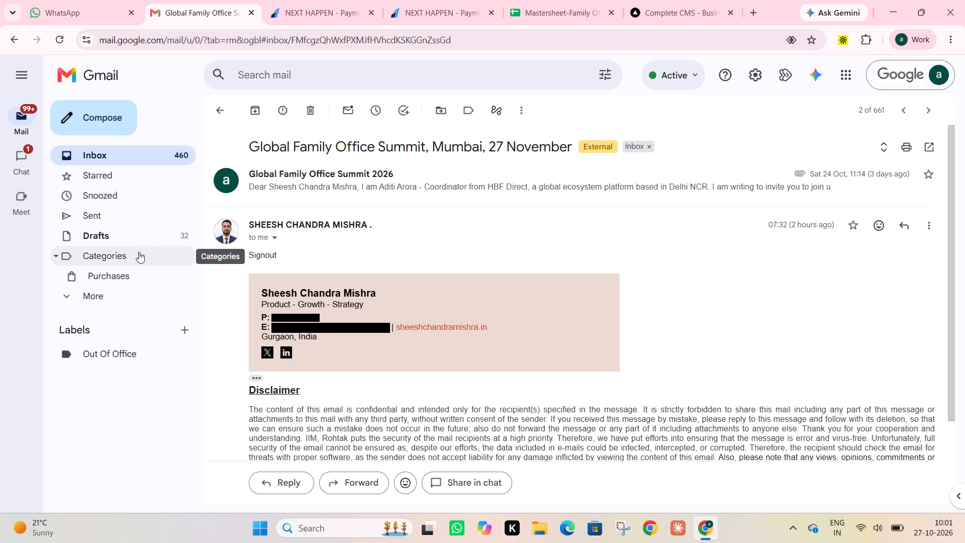
Switch from the summit invitation email to the Confirmed Seats sheet of the Mastersheet-Family Office 2026 spreadsheet.
{"action": "left_click", "coordinate": [529, 0]}
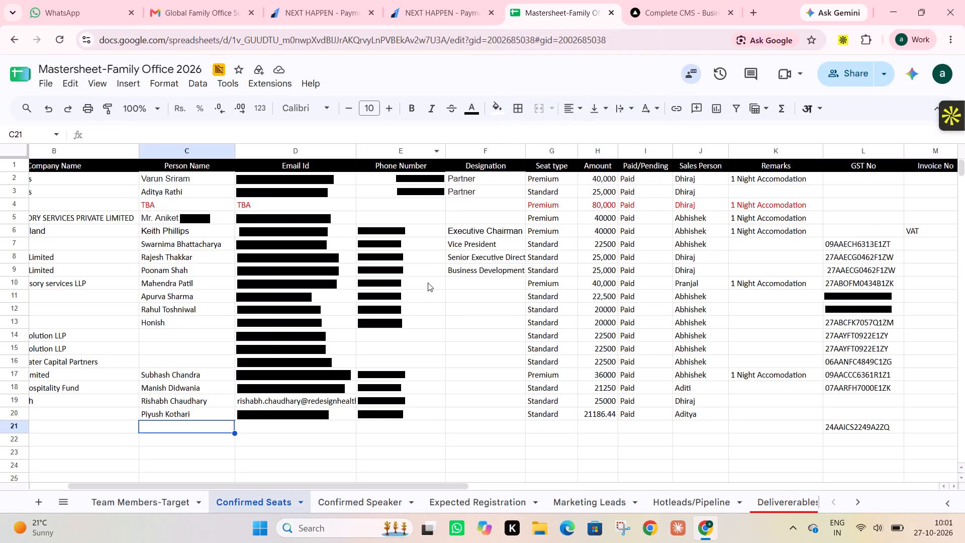
Enter Nachiket as the person name in row 21 of the Confirmed Seats sheet.
{"action": "type", "text": "Nchikrt"}
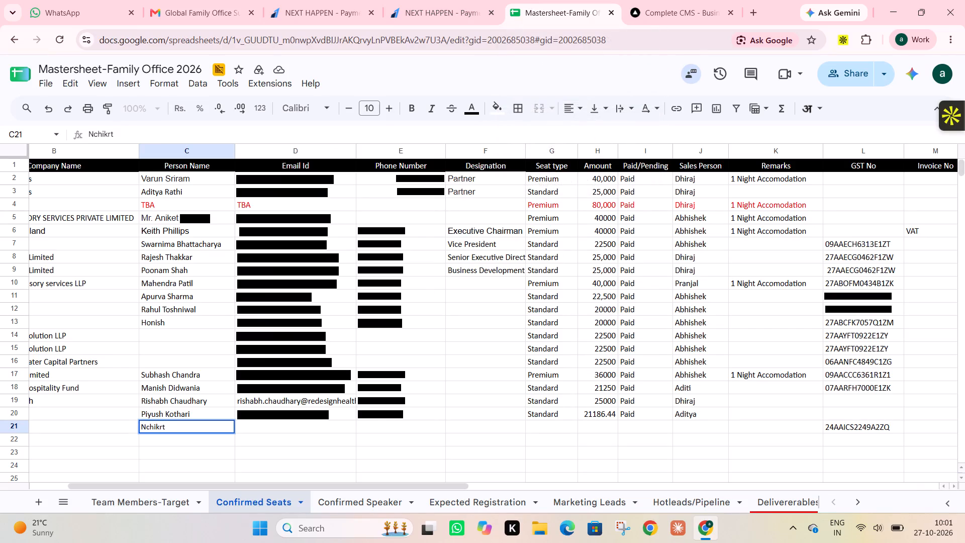
{"action": "key", "text": "BackSpace"}
{"action": "key", "text": "BackSpace"}
{"action": "type", "text": "et"}
{"action": "key", "text": "space"}
{"action": "left_click", "coordinate": [145, 427]}
{"action": "key", "text": "a"}
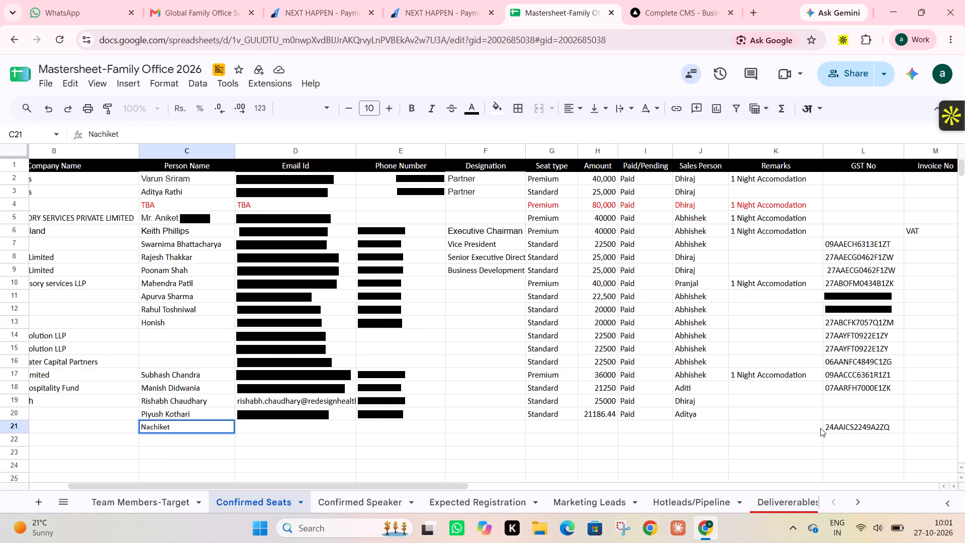
{"action": "left_click", "coordinate": [833, 427]}
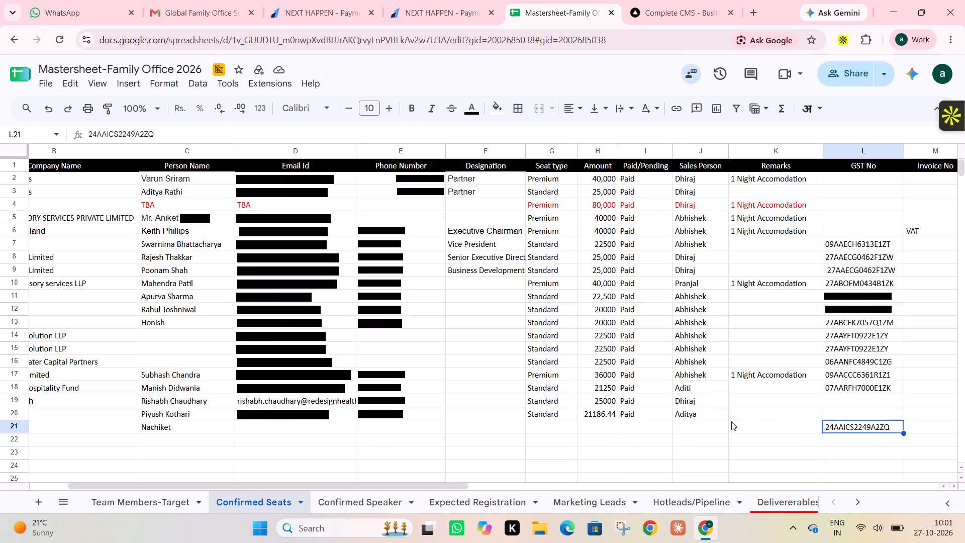
Switch to the CRM and copy the phone number from the contact information of Nachiket's lead record.
{"action": "scroll", "coordinate": [731, 421], "scroll_direction": "left", "scroll_amount": 1}
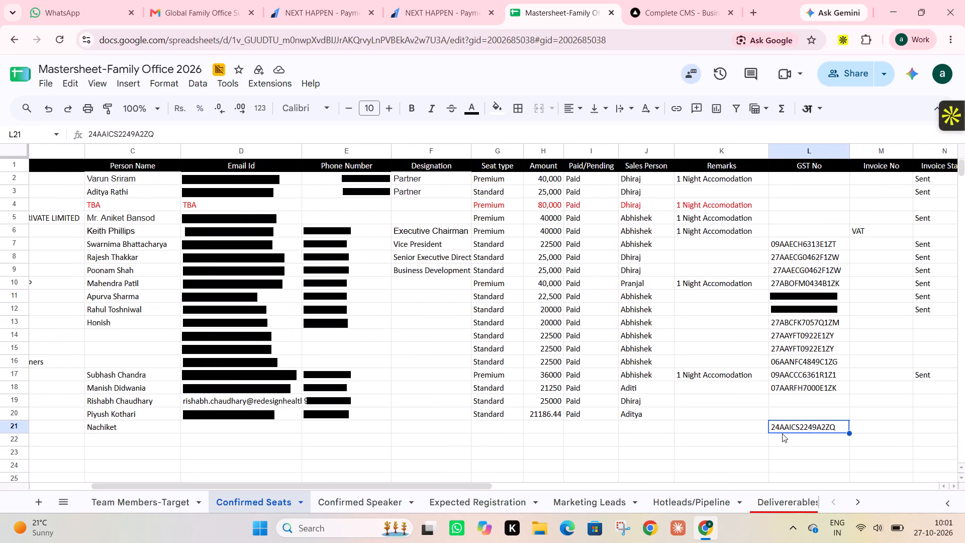
{"action": "left_click", "coordinate": [236, 0]}
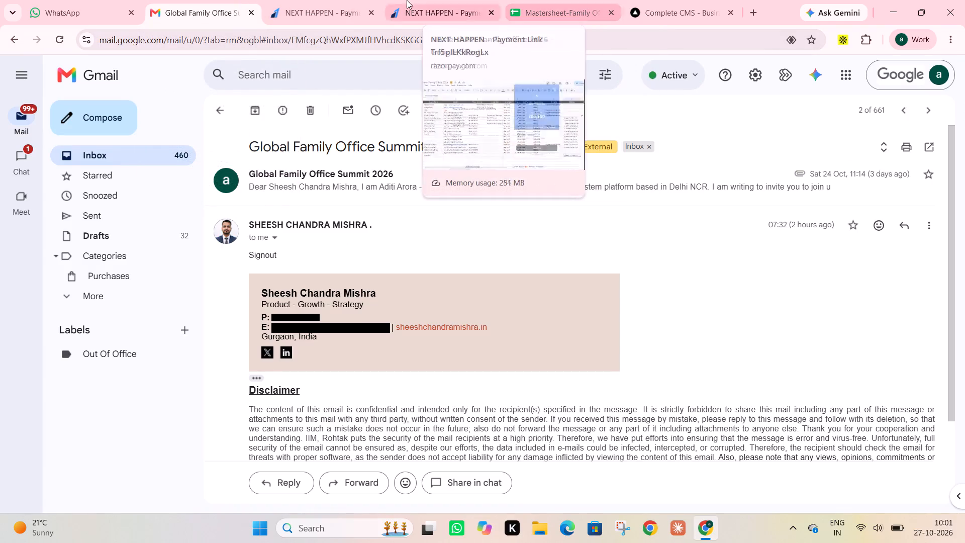
{"action": "left_click", "coordinate": [650, 0]}
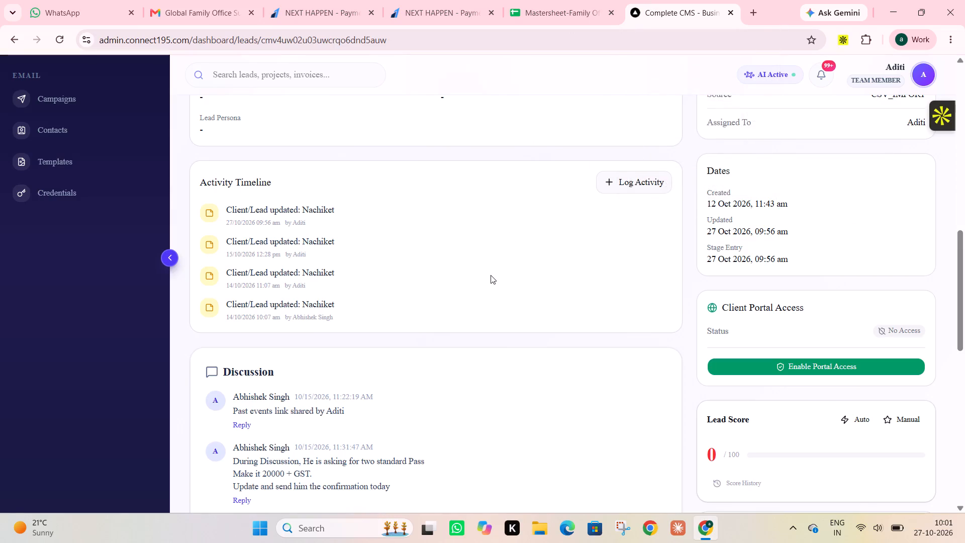
{"action": "scroll", "coordinate": [491, 275], "scroll_direction": "up", "scroll_amount": 4}
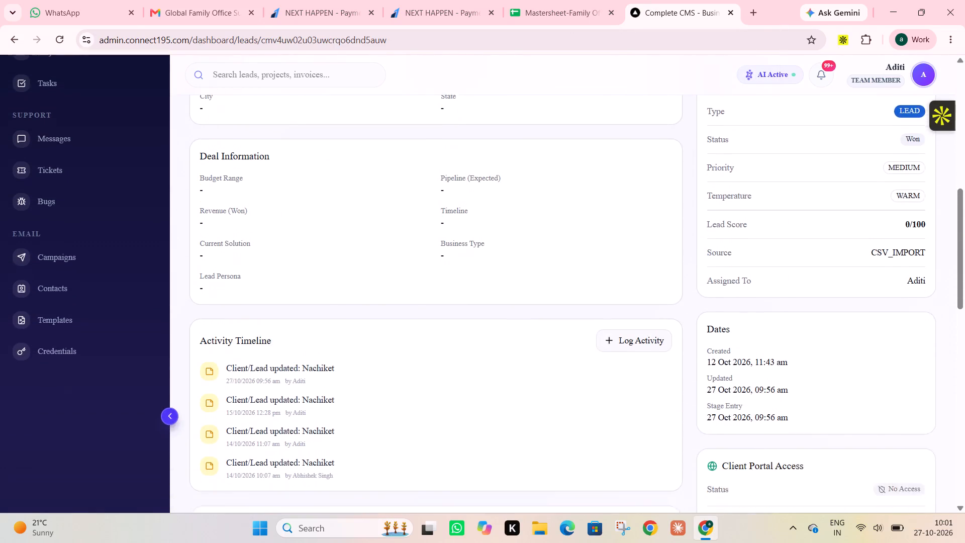
{"action": "scroll", "coordinate": [491, 275], "scroll_direction": "up", "scroll_amount": 1}
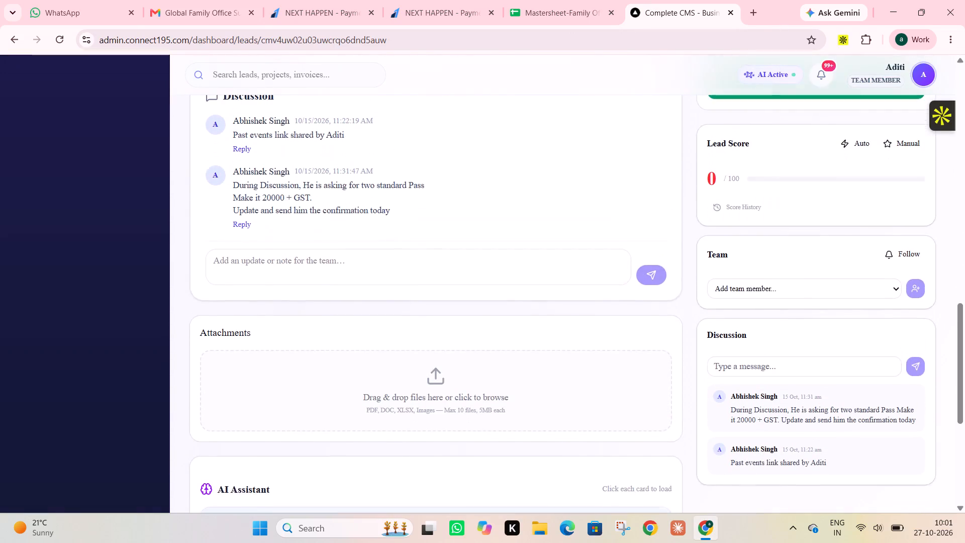
{"action": "scroll", "coordinate": [491, 275], "scroll_direction": "up", "scroll_amount": 4}
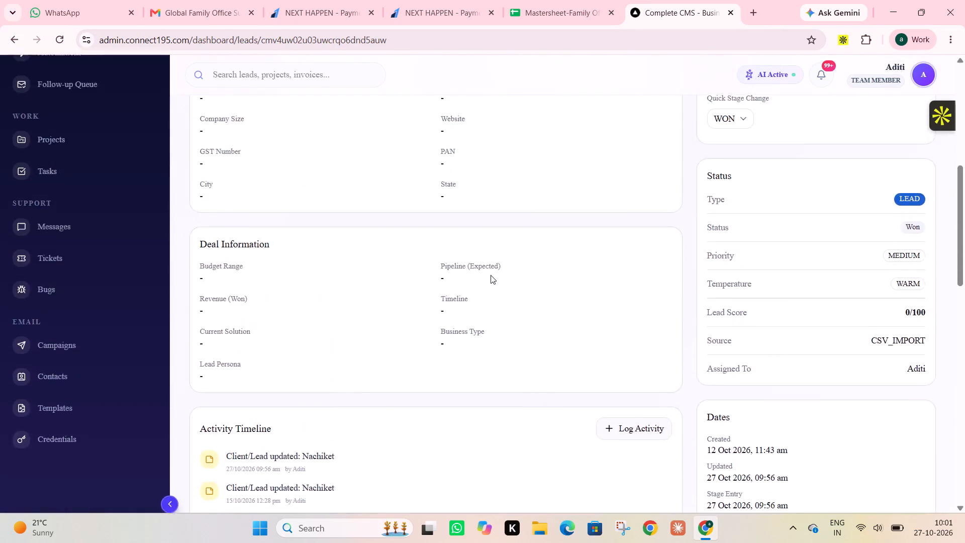
{"action": "scroll", "coordinate": [491, 275], "scroll_direction": "up", "scroll_amount": 6}
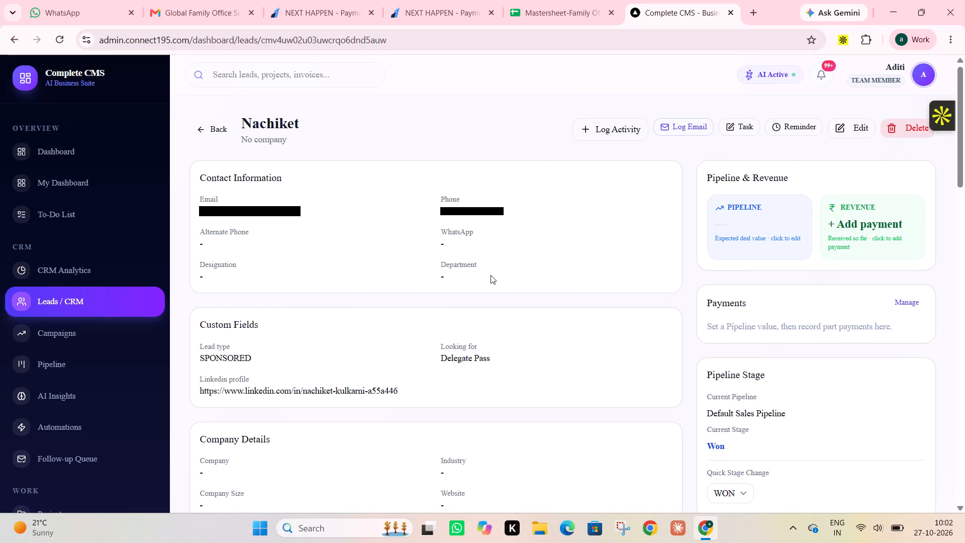
{"action": "scroll", "coordinate": [439, 274], "scroll_direction": "up", "scroll_amount": 1}
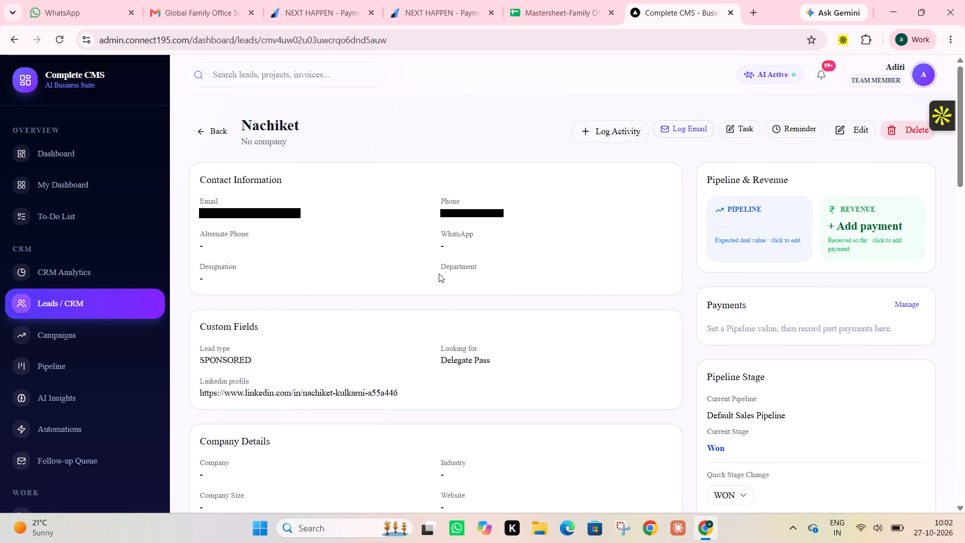
{"action": "left_click_drag", "start_coordinate": [456, 212], "coordinate": [510, 208]}
{"action": "key", "text": "ctrl+c"}
Detach the Mastersheet-Family Office 2026 spreadsheet into its own window and position it over the lead record.
{"action": "left_click_drag", "start_coordinate": [557, 0], "coordinate": [472, 408]}
{"action": "left_click_drag", "start_coordinate": [358, 420], "coordinate": [424, 119]}
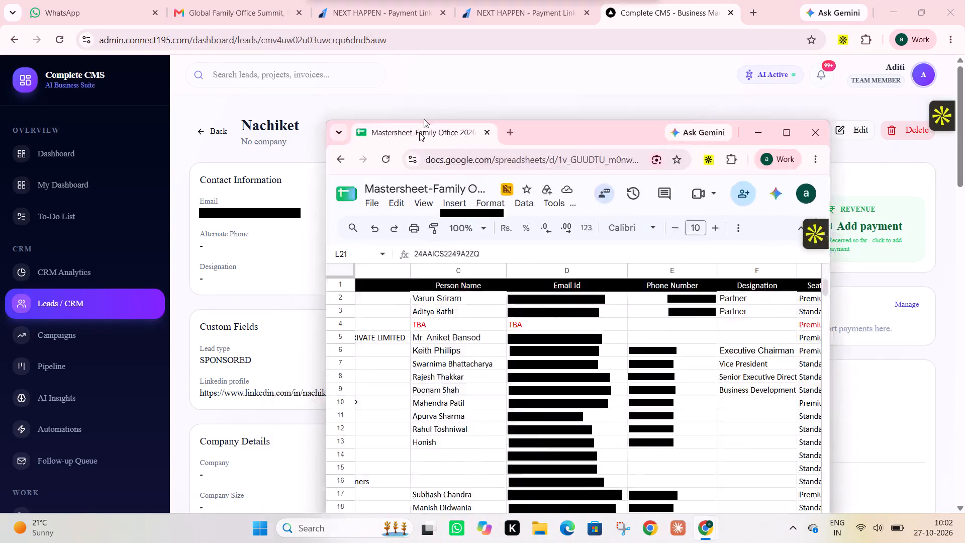
Return the mastersheet to the main browser window and paste the copied phone number into Nachiket's row.
{"action": "left_click_drag", "start_coordinate": [424, 119], "coordinate": [452, 17]}
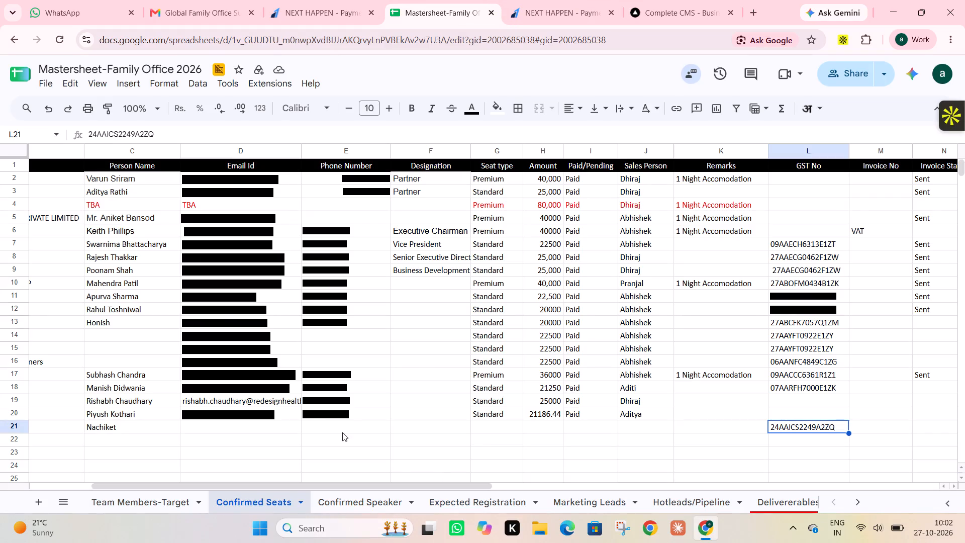
{"action": "left_click", "coordinate": [339, 421]}
{"action": "left_click", "coordinate": [337, 424]}
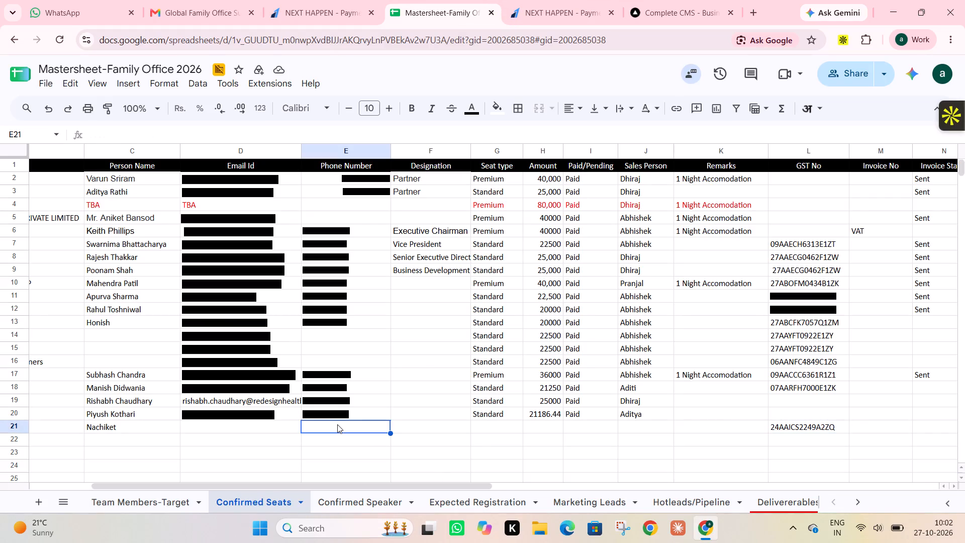
{"action": "key", "text": "ctrl+v"}
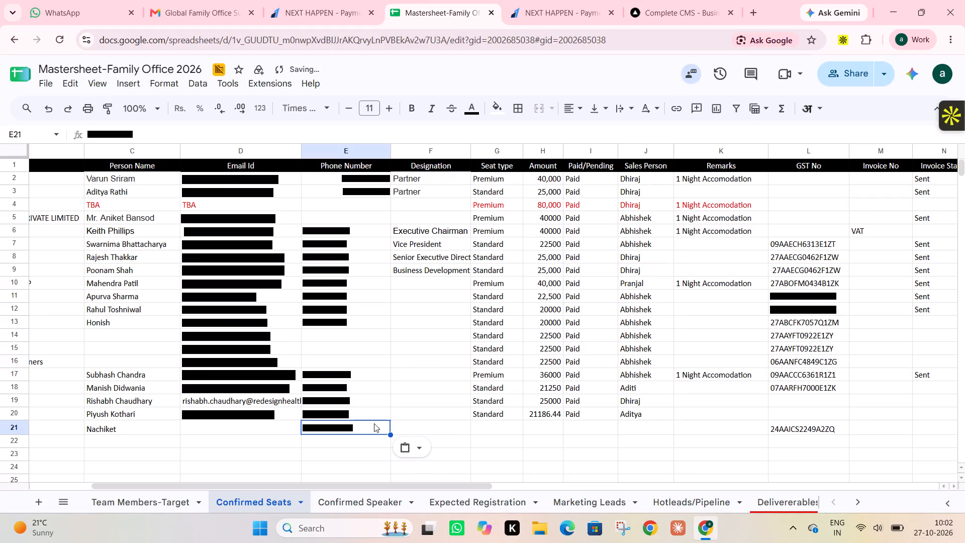
Complete Nachiket's booking details with seat type Standard, filled down from the row above, amount 20000, status Paid and sales person Aditi.
{"action": "left_click", "coordinate": [484, 407]}
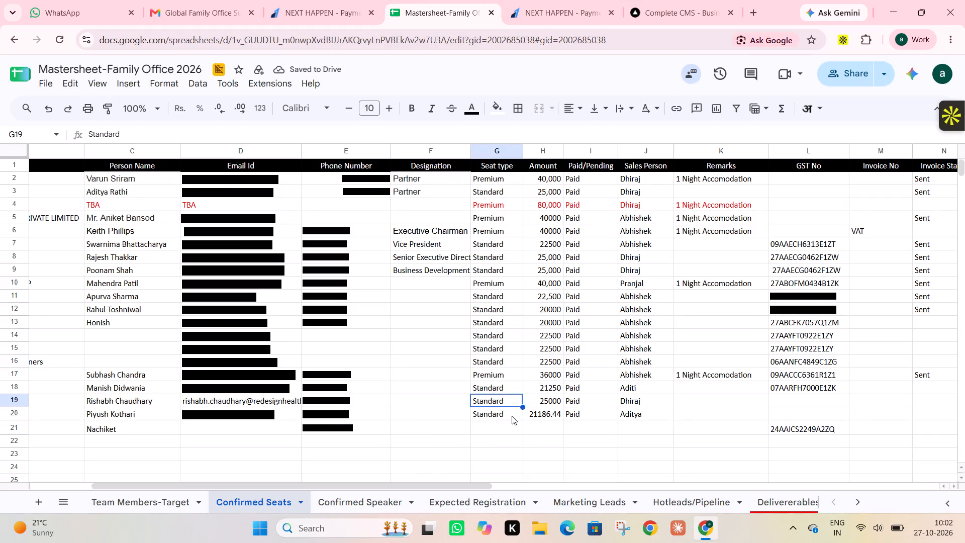
{"action": "left_click", "coordinate": [512, 416]}
{"action": "left_click_drag", "start_coordinate": [522, 419], "coordinate": [522, 423]}
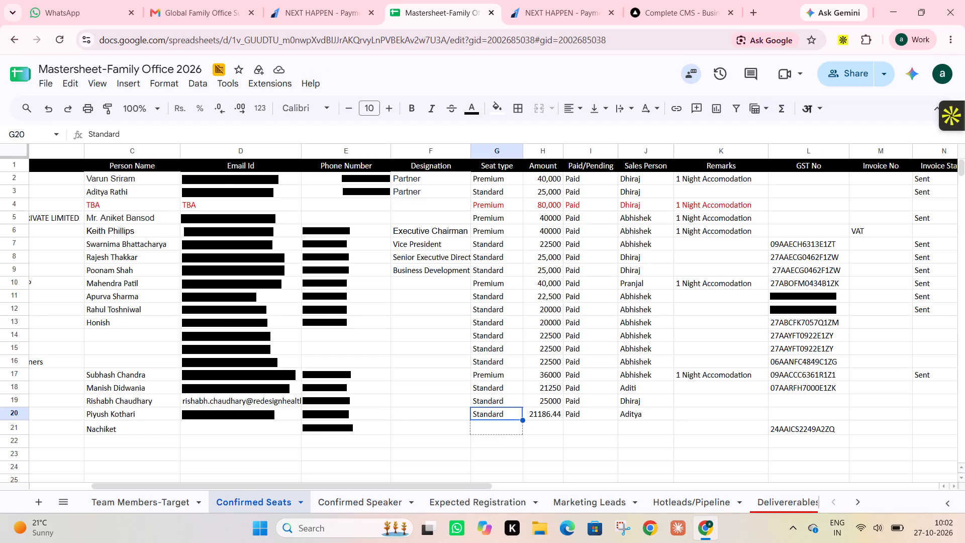
{"action": "left_click_drag", "start_coordinate": [522, 423], "coordinate": [521, 429]}
{"action": "left_click", "coordinate": [541, 429]}
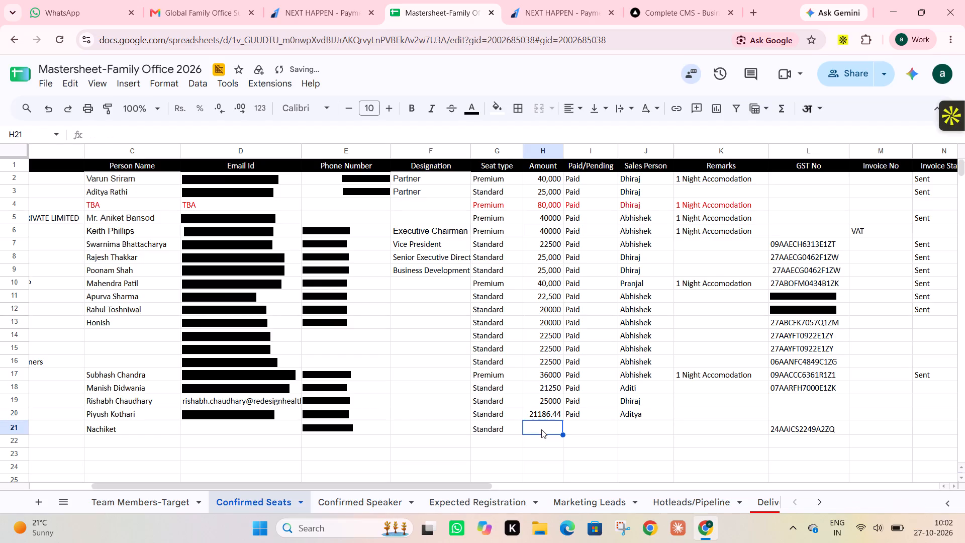
{"action": "type", "text": "20000"}
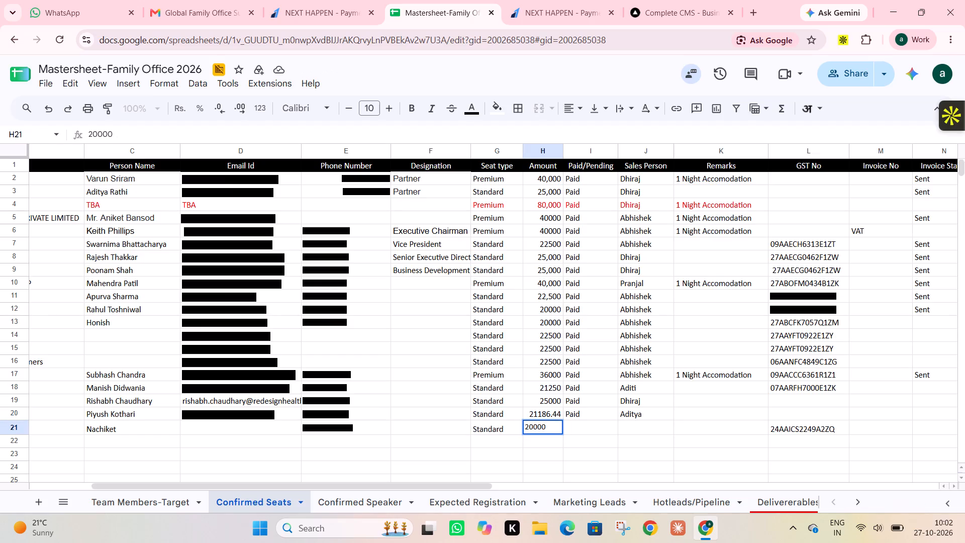
{"action": "key", "text": "Right"}
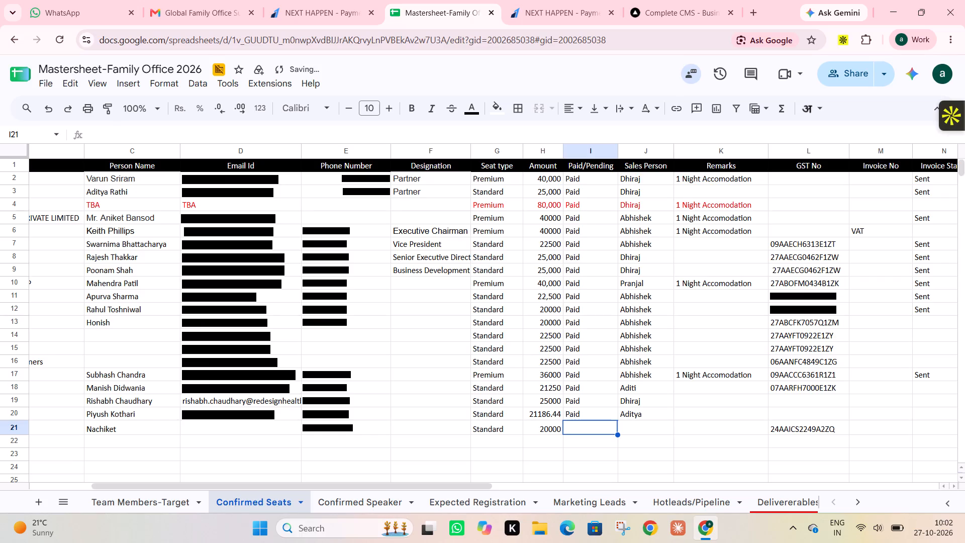
{"action": "key", "text": "shift+p"}
{"action": "key", "text": "a"}
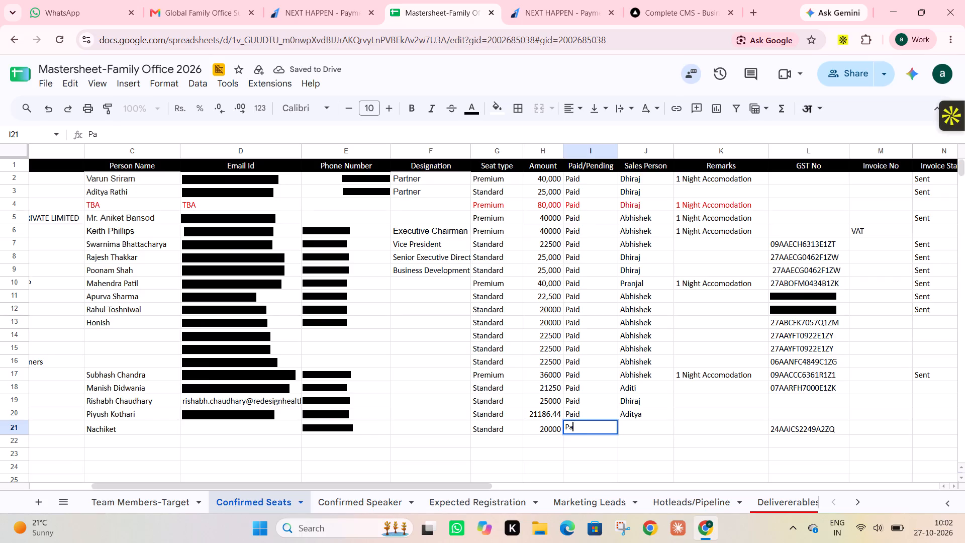
{"action": "type", "text": "id"}
{"action": "key", "text": "Right"}
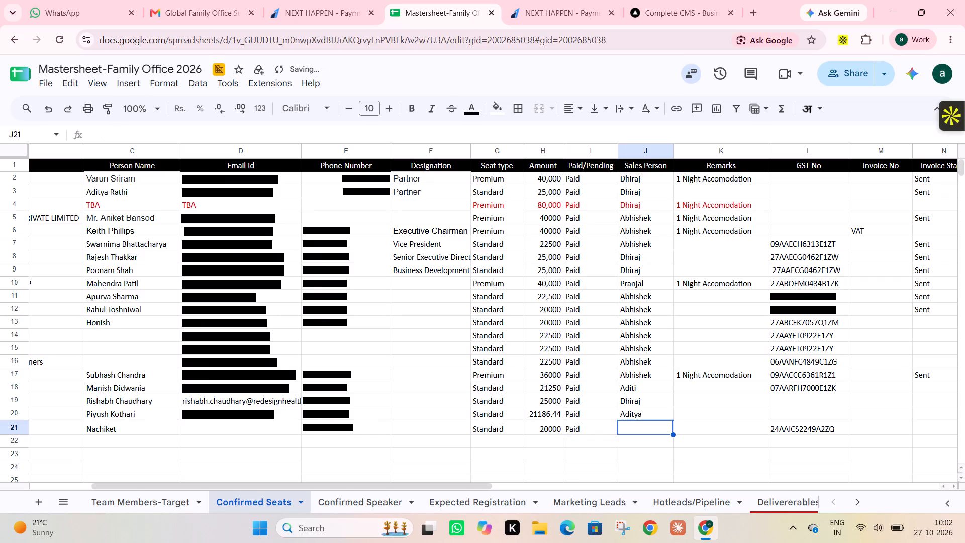
{"action": "type", "text": "Aditi"}
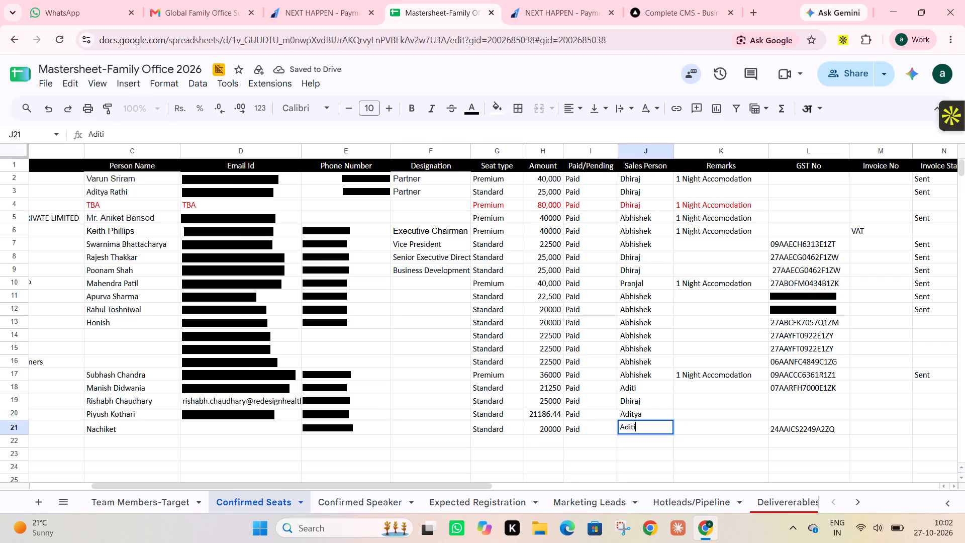
{"action": "scroll", "coordinate": [249, 422], "scroll_direction": "right", "scroll_amount": 1}
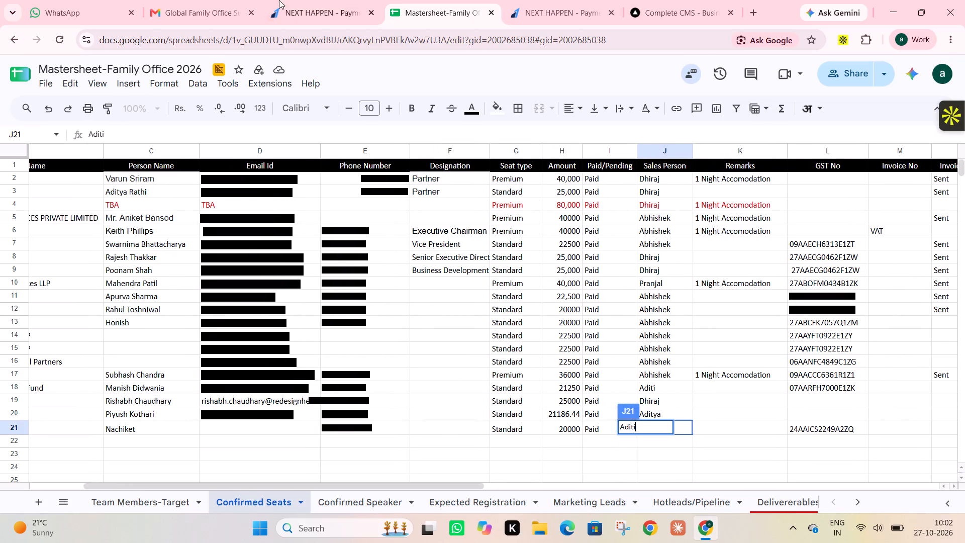
Copy the e-mail address from Nachiket's CRM lead record into the Email Id cell of his Confirmed Seats row.
{"action": "left_click", "coordinate": [657, 0]}
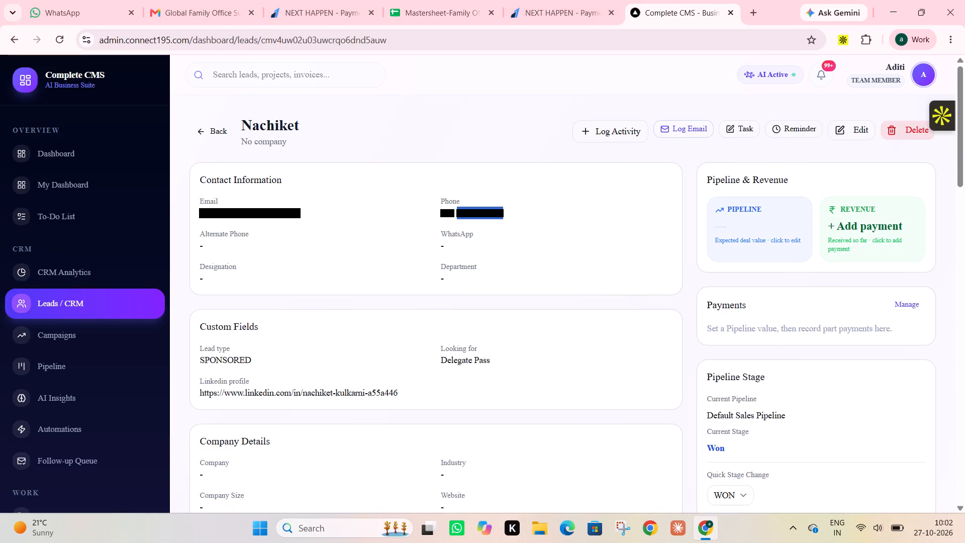
{"action": "left_click_drag", "start_coordinate": [198, 214], "coordinate": [292, 215]}
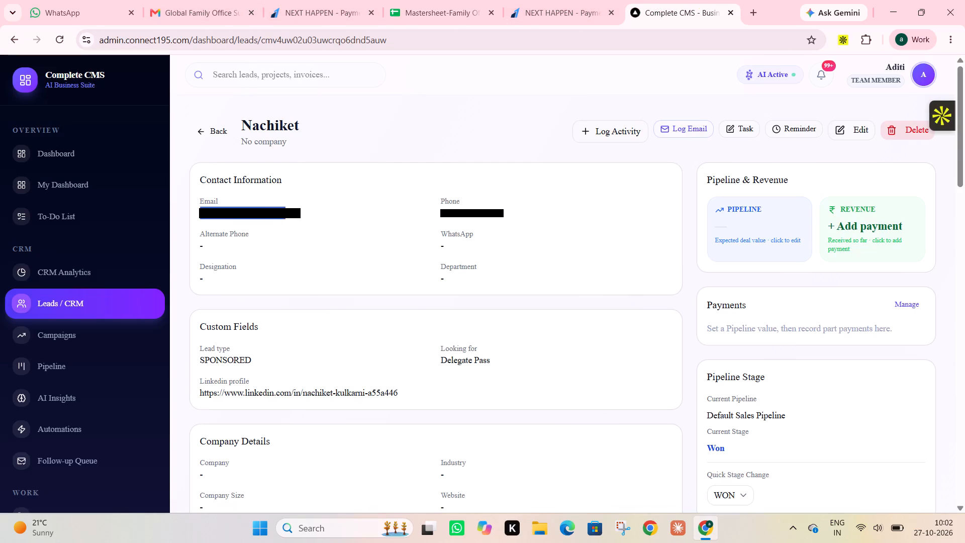
{"action": "left_click_drag", "start_coordinate": [292, 215], "coordinate": [308, 216]}
{"action": "key", "text": "ctrl+c"}
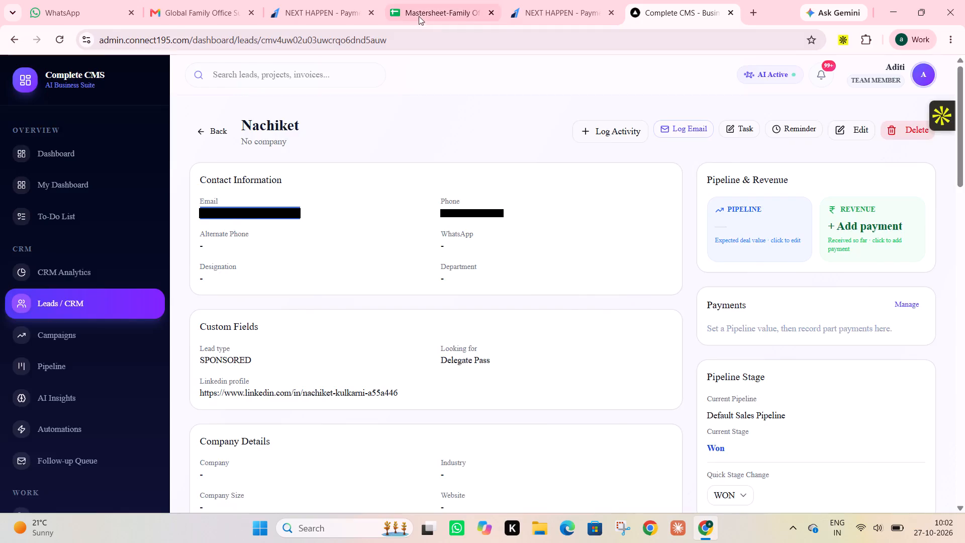
{"action": "left_click", "coordinate": [418, 10]}
{"action": "left_click", "coordinate": [258, 423]}
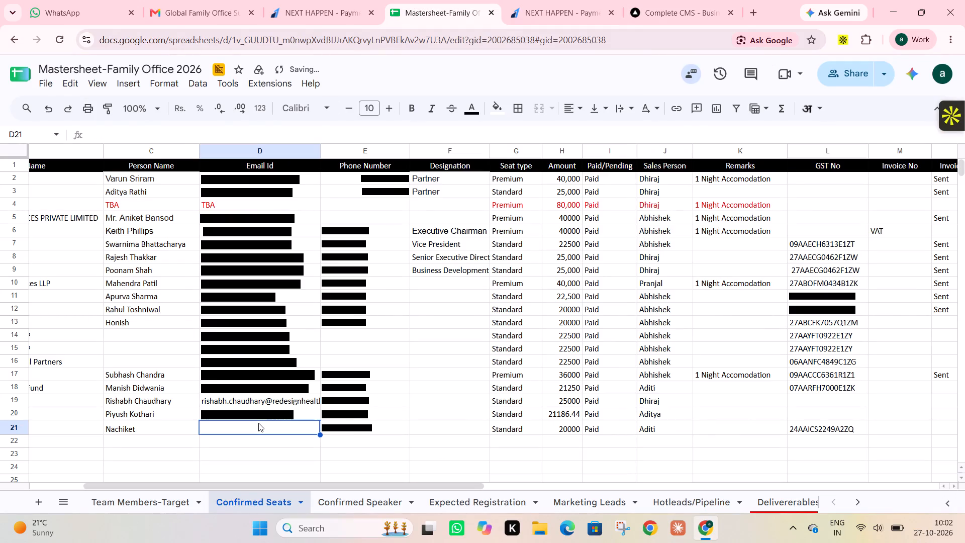
{"action": "key", "text": "ctrl+v"}
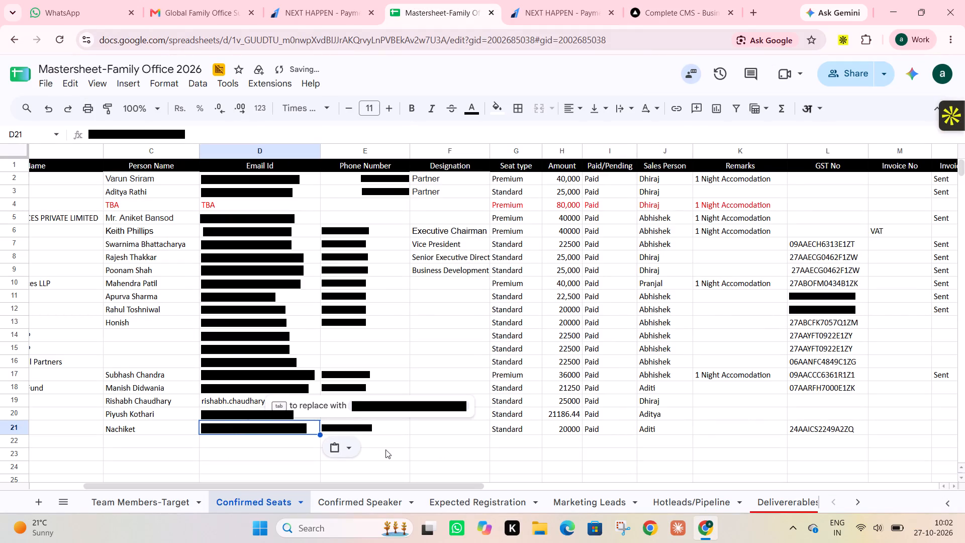
{"action": "left_click", "coordinate": [385, 449]}
Open the LinkedIn profile listed on Nachiket's CRM lead in a new browser tab and look for his company.
{"action": "scroll", "coordinate": [224, 445], "scroll_direction": "right", "scroll_amount": 2}
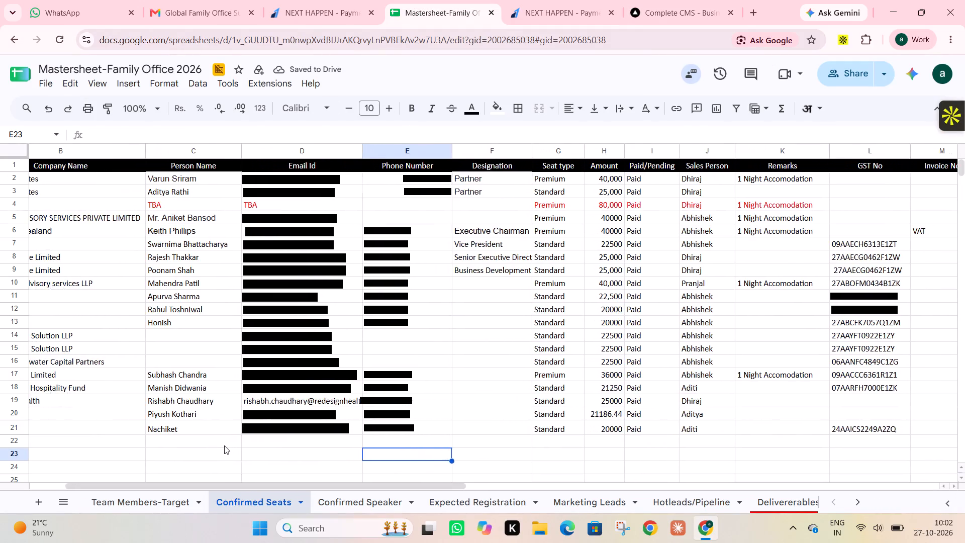
{"action": "scroll", "coordinate": [224, 445], "scroll_direction": "right", "scroll_amount": 1}
{"action": "left_click", "coordinate": [666, 12]}
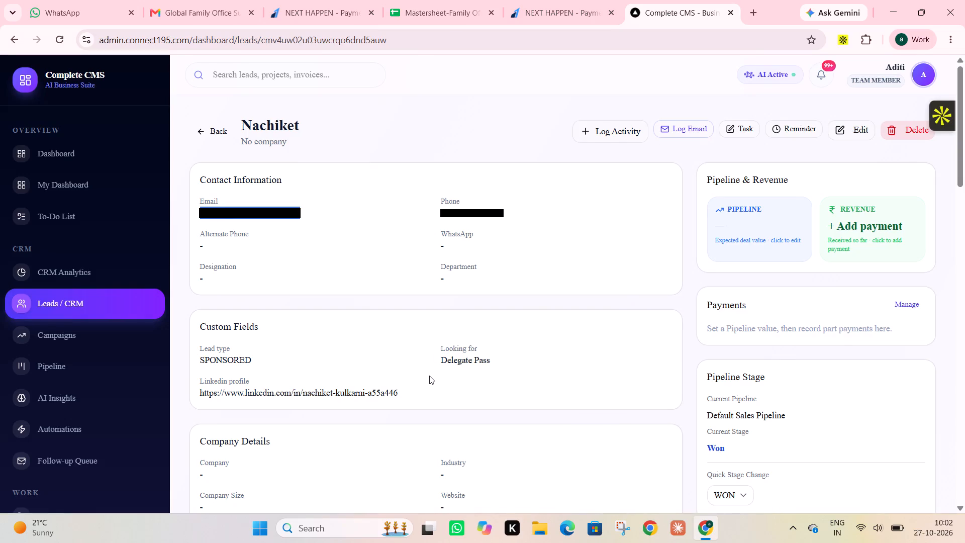
{"action": "scroll", "coordinate": [429, 376], "scroll_direction": "down", "scroll_amount": 1}
{"action": "left_click_drag", "start_coordinate": [201, 346], "coordinate": [275, 360]}
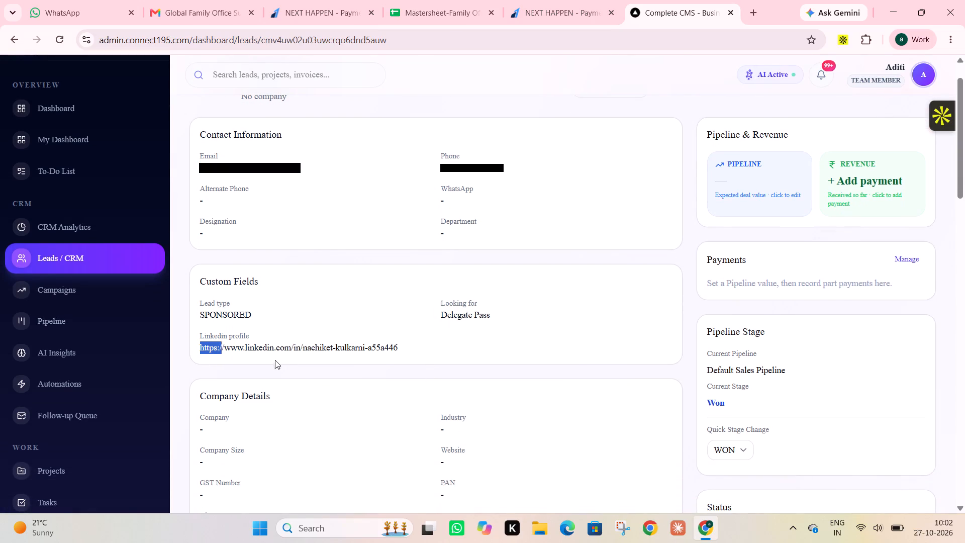
{"action": "left_click_drag", "start_coordinate": [275, 360], "coordinate": [405, 353]}
{"action": "key", "text": "ctrl+c"}
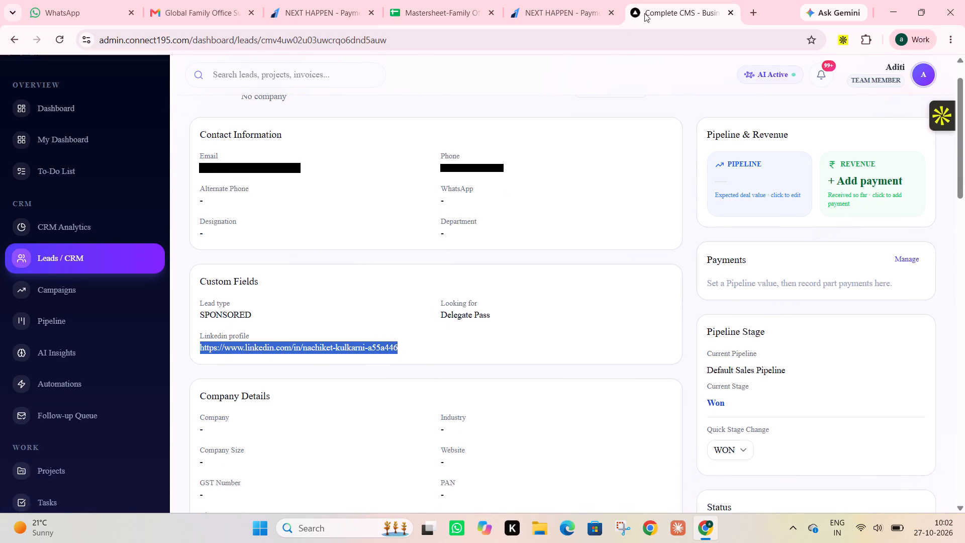
{"action": "left_click", "coordinate": [754, 12]}
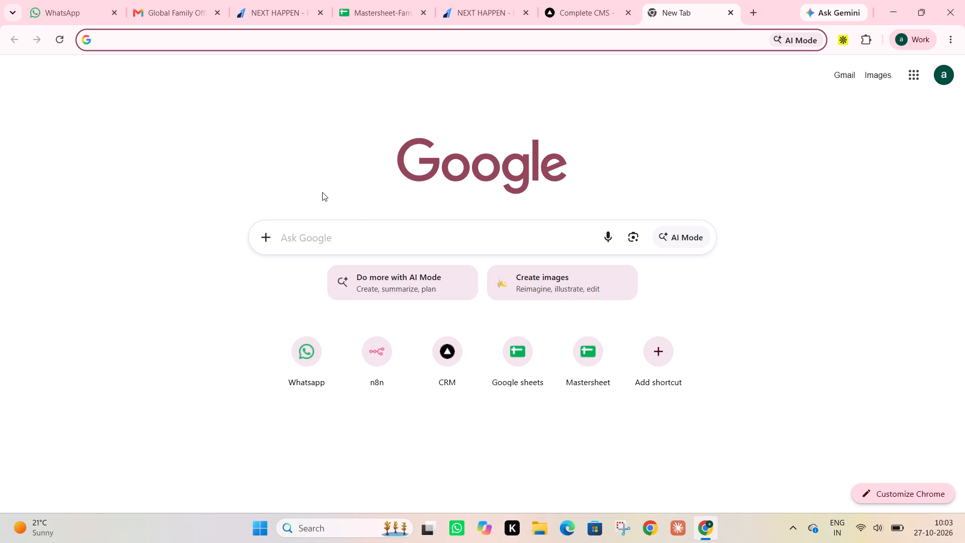
{"action": "key", "text": "ctrl+v"}
{"action": "key", "text": "Return"}
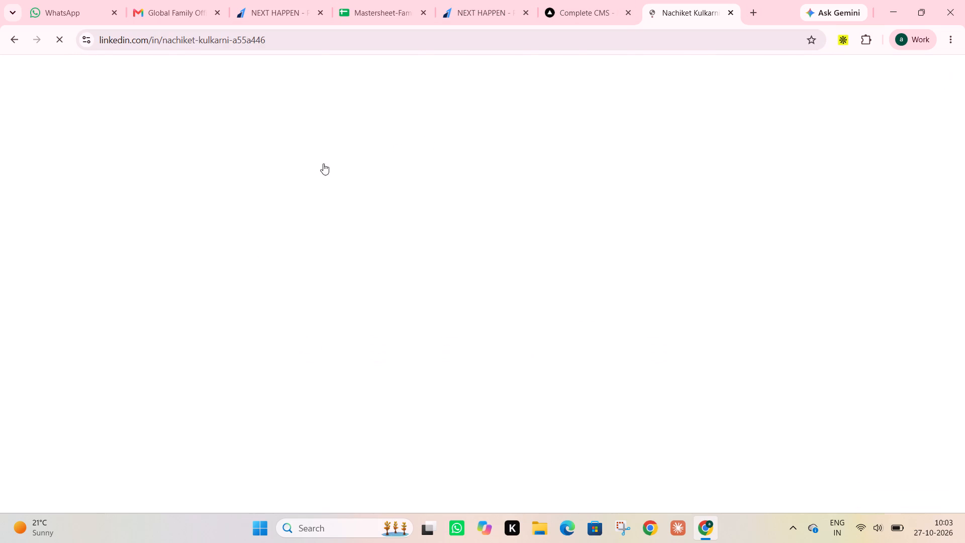
{"action": "scroll", "coordinate": [323, 220], "scroll_direction": "down", "scroll_amount": 1}
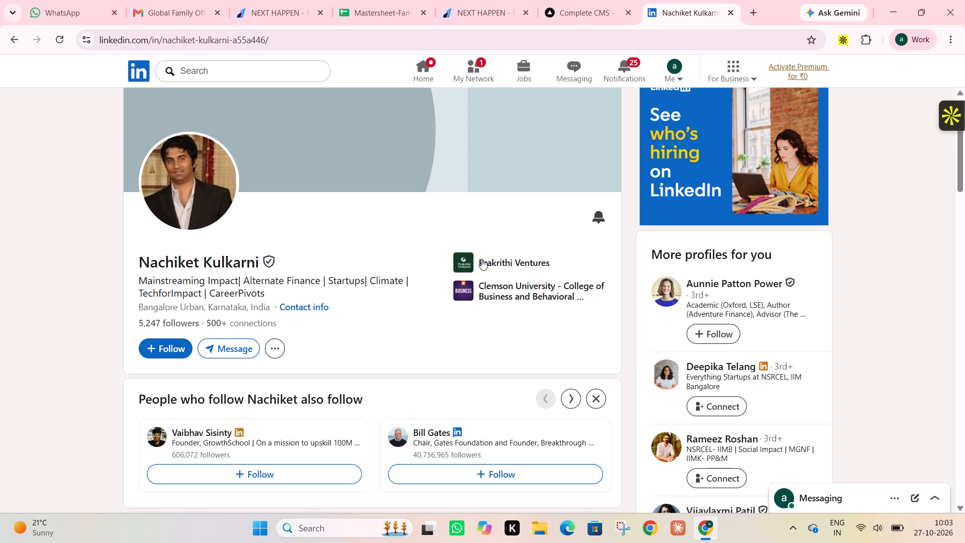
Search Google for Prakrithi Ventures, copied from the LinkedIn profile, in a new tab and look through the results.
{"action": "left_click_drag", "start_coordinate": [477, 260], "coordinate": [499, 260]}
{"action": "left_click_drag", "start_coordinate": [499, 260], "coordinate": [554, 265]}
{"action": "key", "text": "ctrl+c"}
{"action": "scroll", "coordinate": [554, 265], "scroll_direction": "up", "scroll_amount": 8}
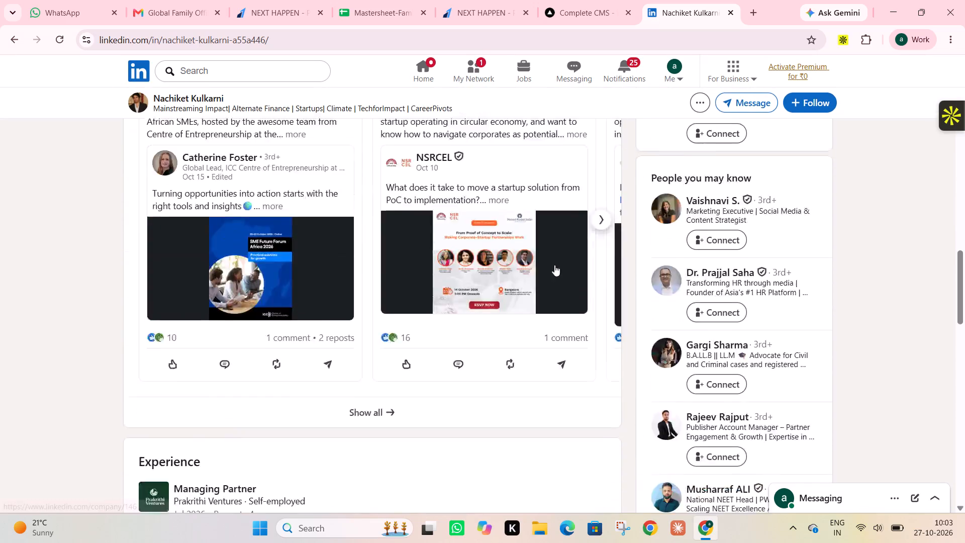
{"action": "scroll", "coordinate": [554, 265], "scroll_direction": "up", "scroll_amount": 4}
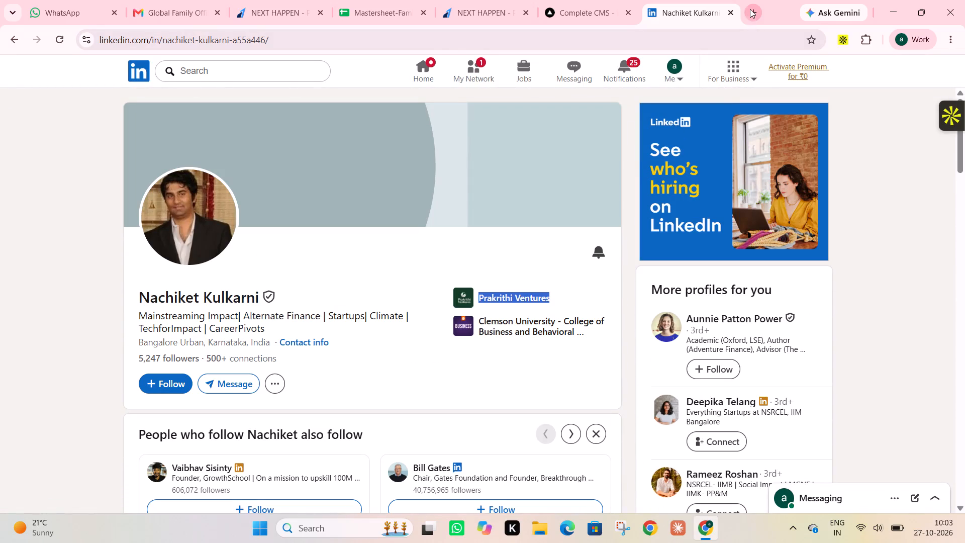
{"action": "left_click", "coordinate": [750, 9]}
{"action": "key", "text": "ctrl+v"}
{"action": "key", "text": "Return"}
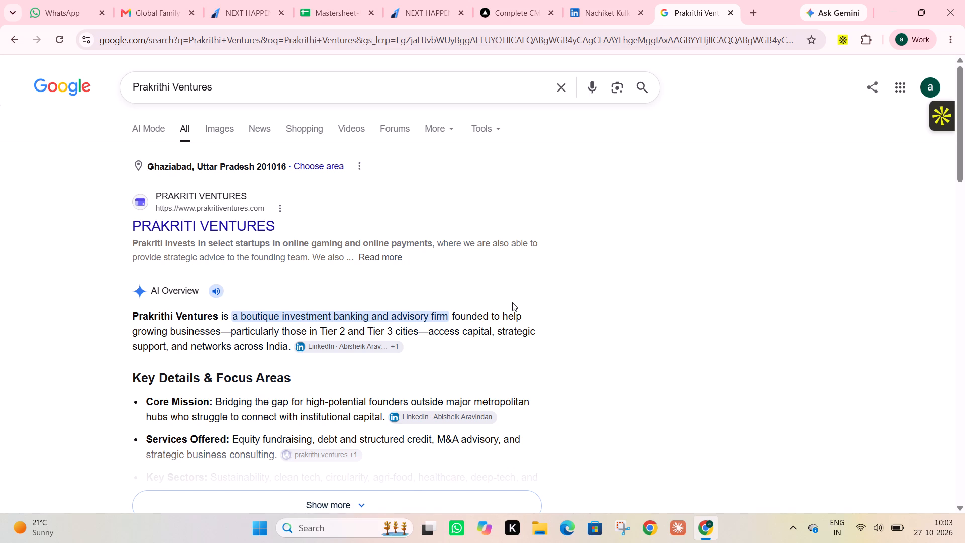
{"action": "scroll", "coordinate": [512, 302], "scroll_direction": "down", "scroll_amount": 1}
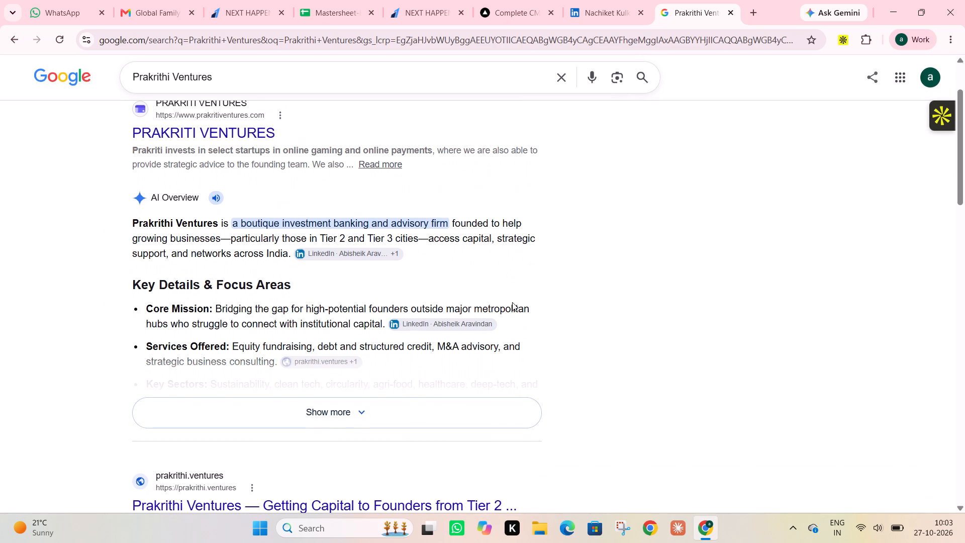
{"action": "scroll", "coordinate": [512, 302], "scroll_direction": "down", "scroll_amount": 3}
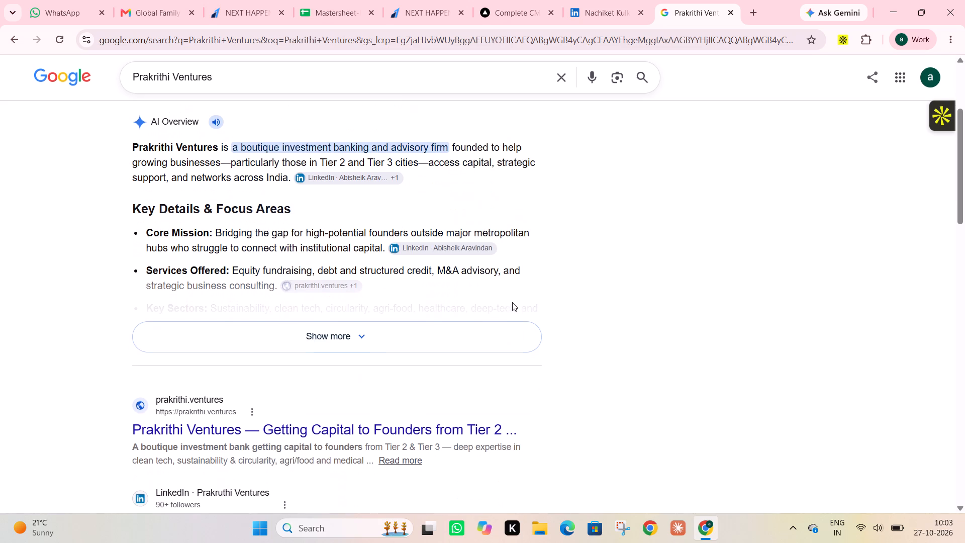
{"action": "scroll", "coordinate": [512, 302], "scroll_direction": "down", "scroll_amount": 2}
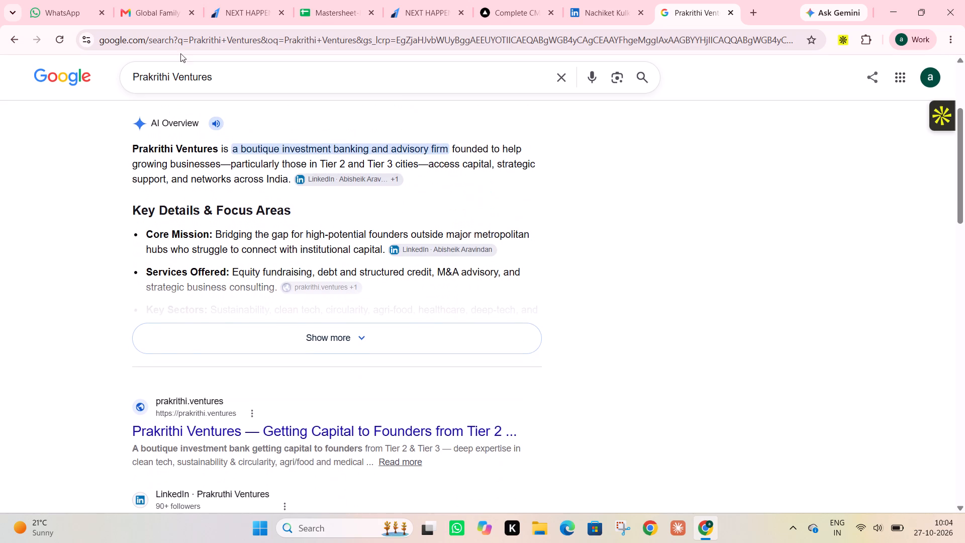
Paste Prakrithi Ventures into the Company Name cell of Nachiket's row in the Confirmed Seats sheet.
{"action": "left_click", "coordinate": [334, 0]}
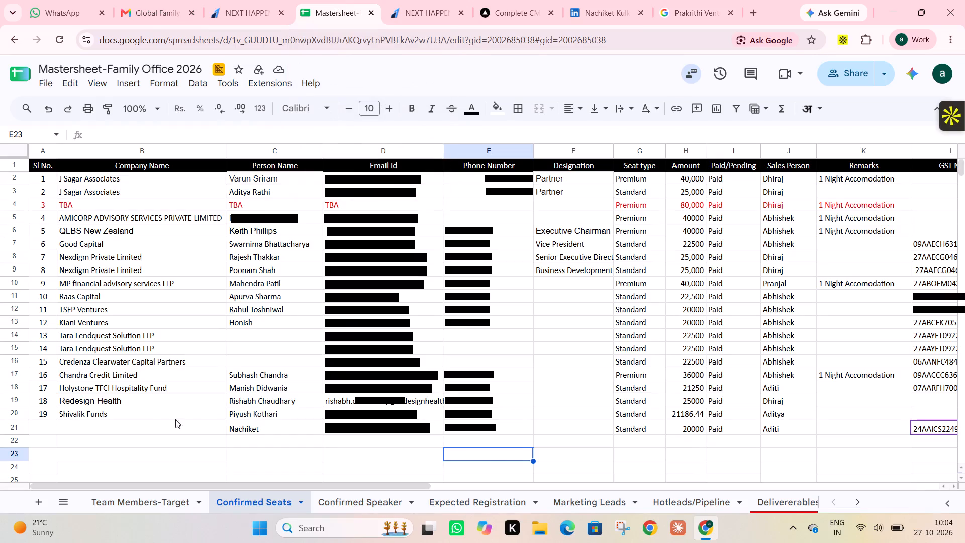
{"action": "left_click", "coordinate": [104, 423]}
{"action": "key", "text": "ctrl+v"}
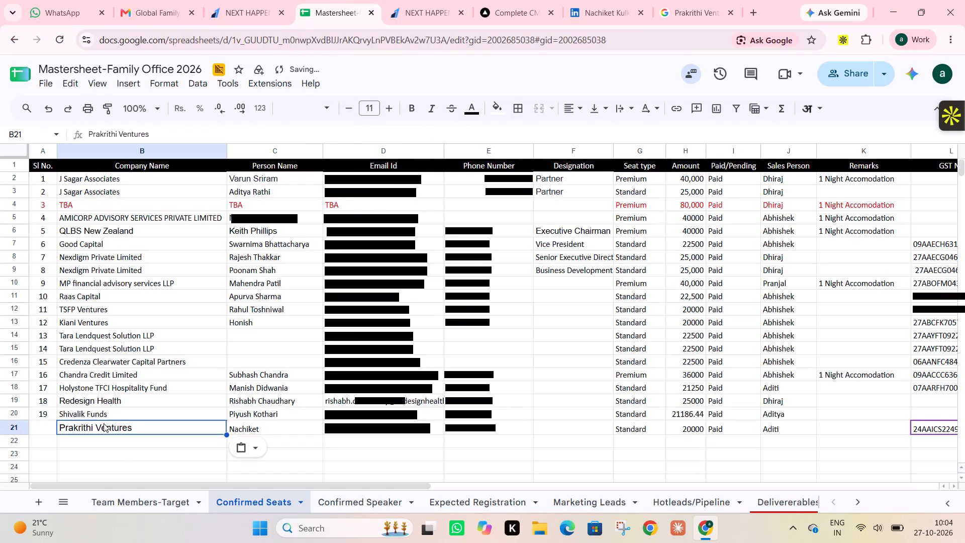
Fill the serial number series down from the Shivalik Funds row so the Prakrithi Ventures row is numbered 20.
{"action": "left_click", "coordinate": [47, 425]}
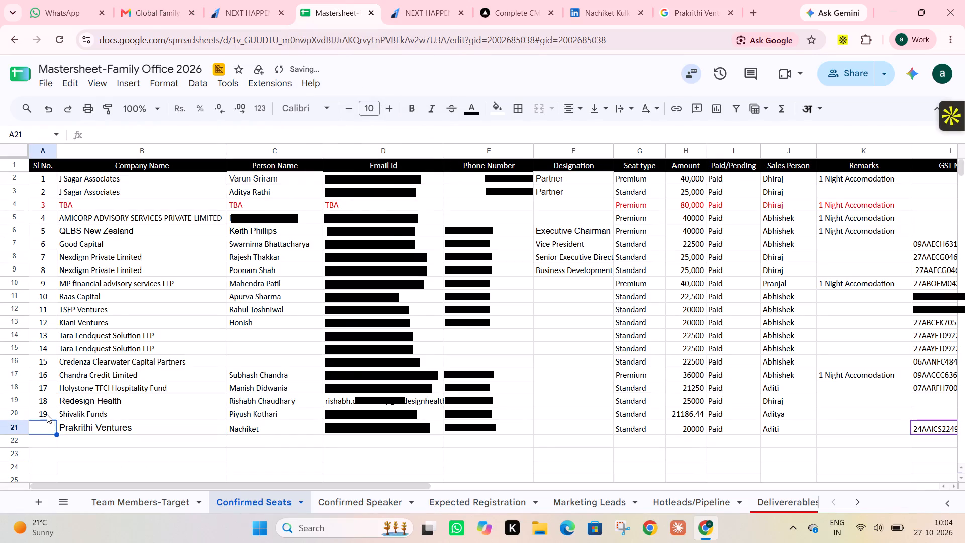
{"action": "left_click", "coordinate": [46, 405]}
{"action": "left_click", "coordinate": [47, 414]}
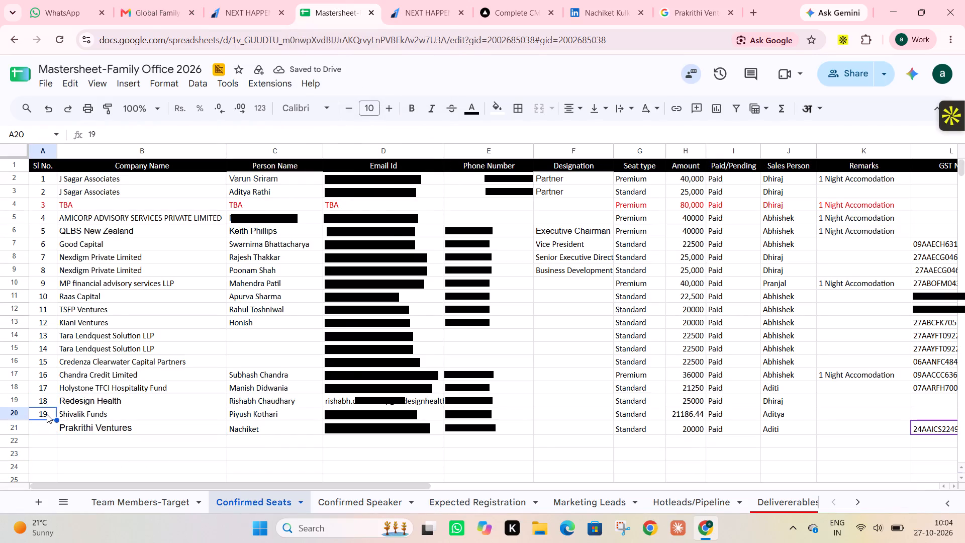
{"action": "left_click_drag", "start_coordinate": [55, 418], "coordinate": [53, 429]}
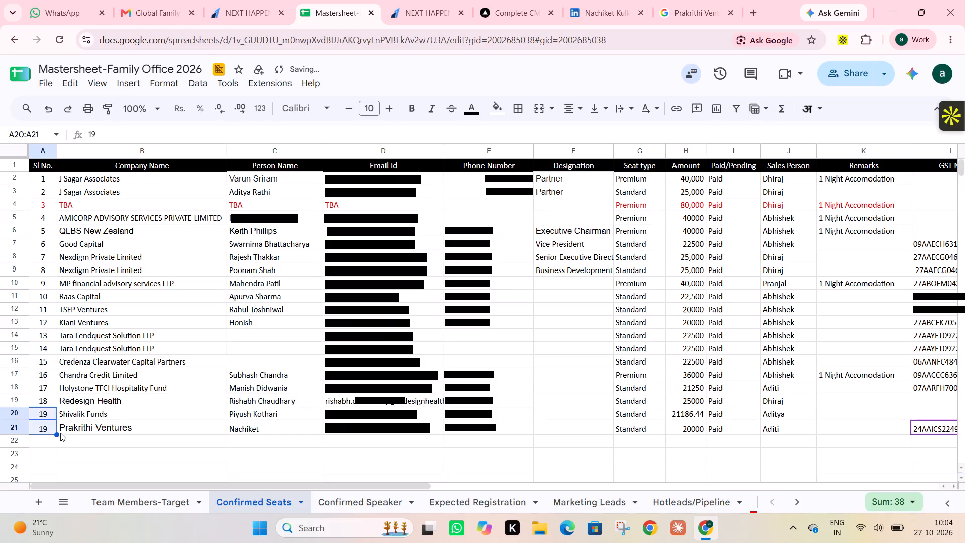
{"action": "left_click", "coordinate": [38, 432]}
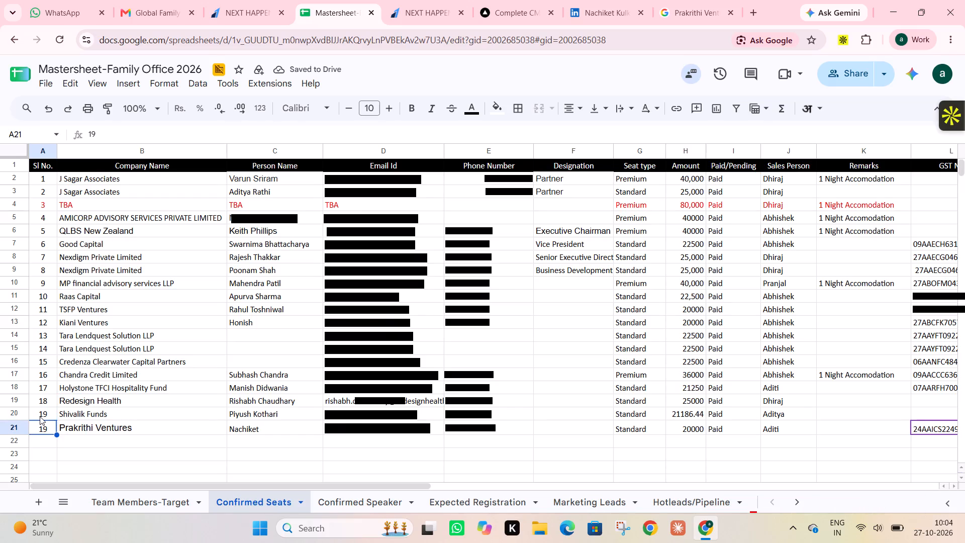
{"action": "left_click", "coordinate": [40, 416]}
{"action": "left_click_drag", "start_coordinate": [57, 416], "coordinate": [57, 419], "text": "ctrl"}
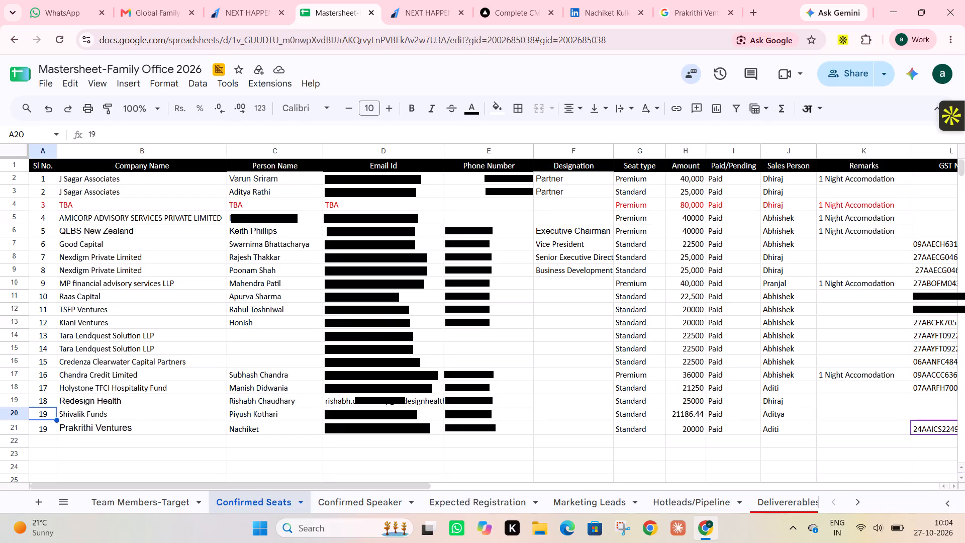
{"action": "left_click_drag", "start_coordinate": [57, 419], "coordinate": [57, 425], "text": "ctrl"}
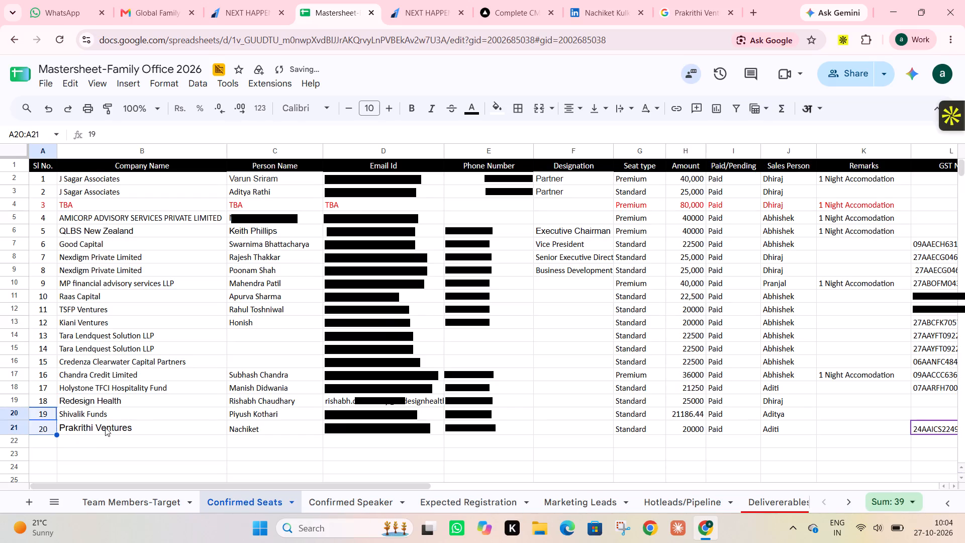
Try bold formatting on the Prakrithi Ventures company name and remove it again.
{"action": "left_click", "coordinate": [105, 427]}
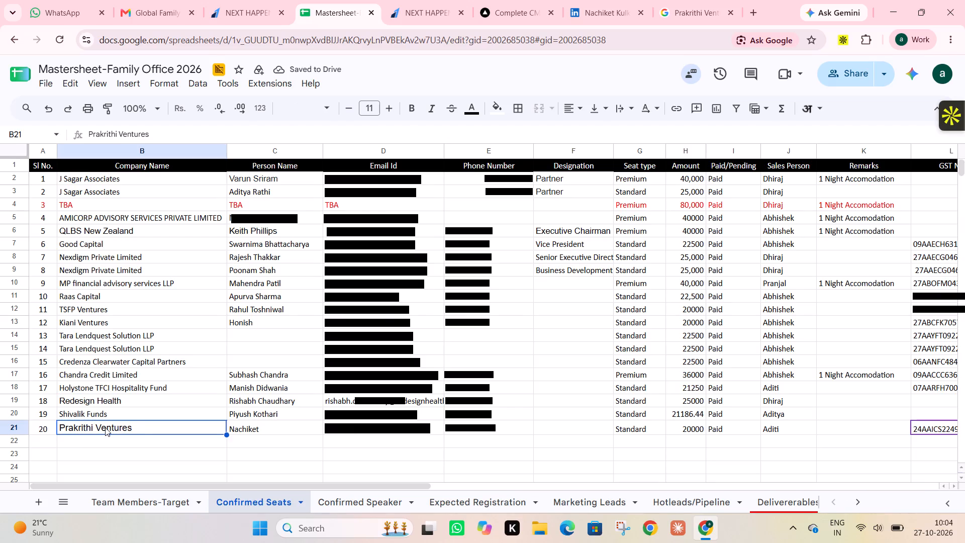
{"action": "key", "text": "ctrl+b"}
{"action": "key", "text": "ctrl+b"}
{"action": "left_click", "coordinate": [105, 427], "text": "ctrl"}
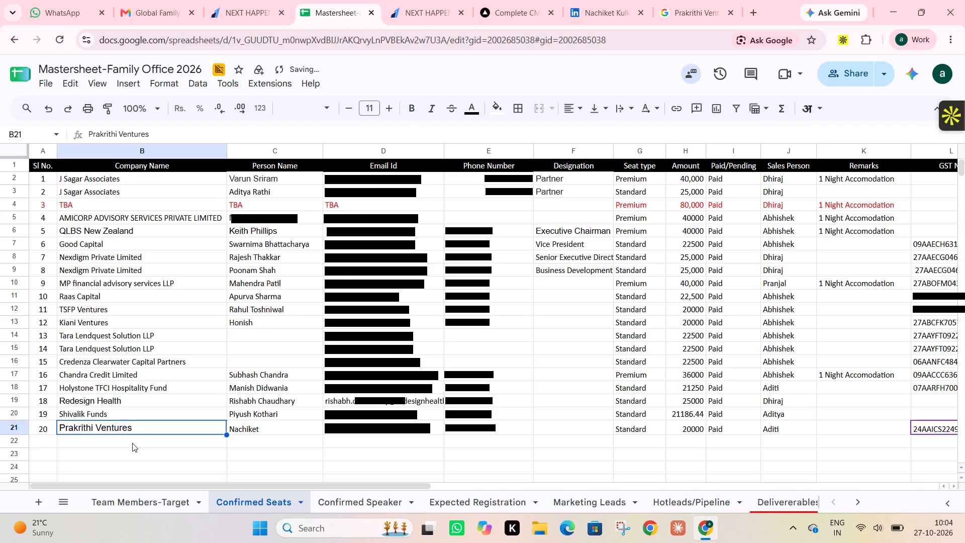
Review the Shivalik Funds and Prakrithi Ventures rows across the contact, seat, payment, GST and invoice columns of the Confirmed Seats sheet.
{"action": "left_click", "coordinate": [132, 443]}
{"action": "left_click", "coordinate": [122, 414]}
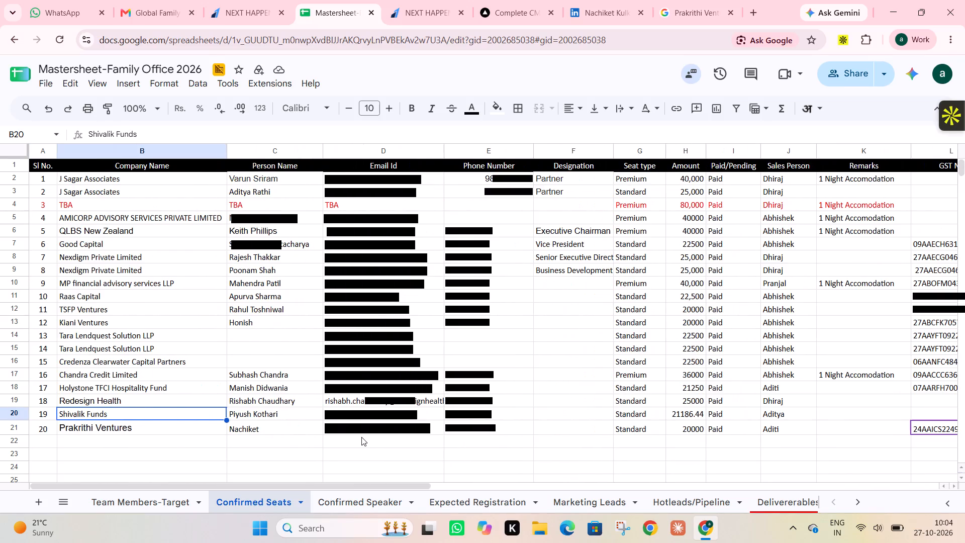
{"action": "scroll", "coordinate": [361, 437], "scroll_direction": "left", "scroll_amount": 3}
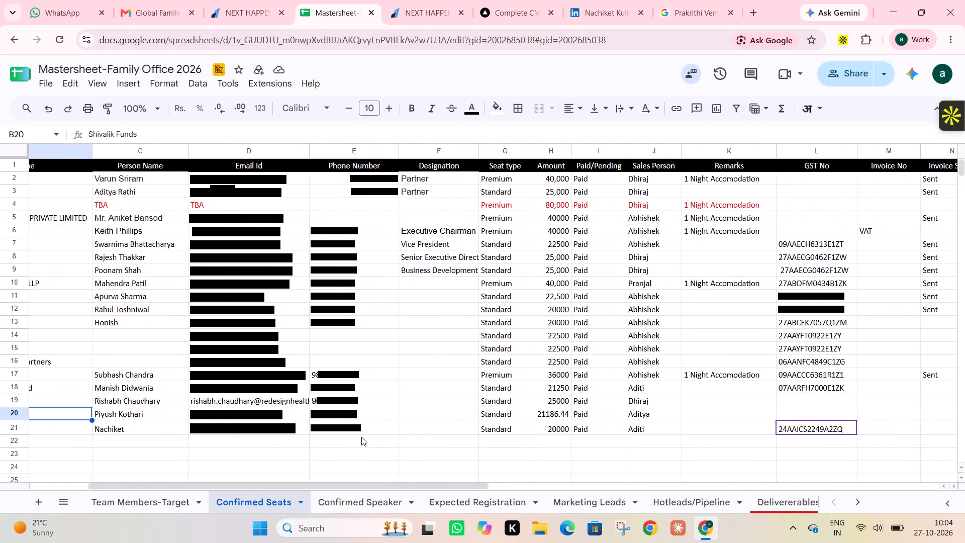
{"action": "scroll", "coordinate": [361, 437], "scroll_direction": "left", "scroll_amount": 1}
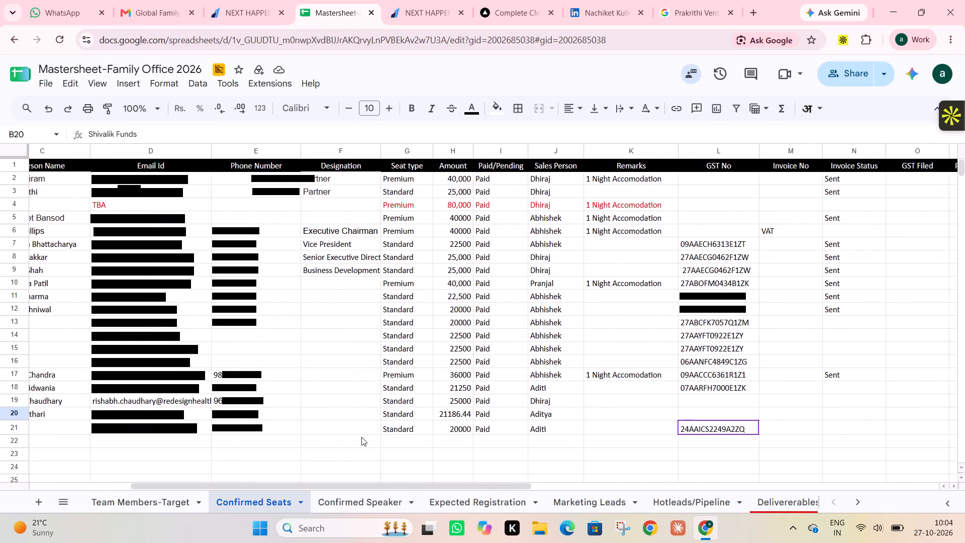
{"action": "scroll", "coordinate": [361, 437], "scroll_direction": "left", "scroll_amount": 3}
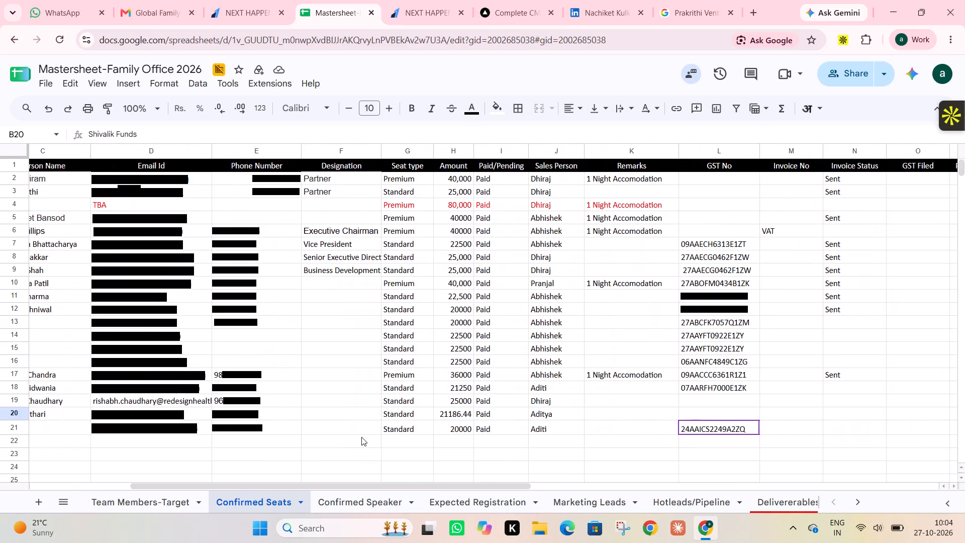
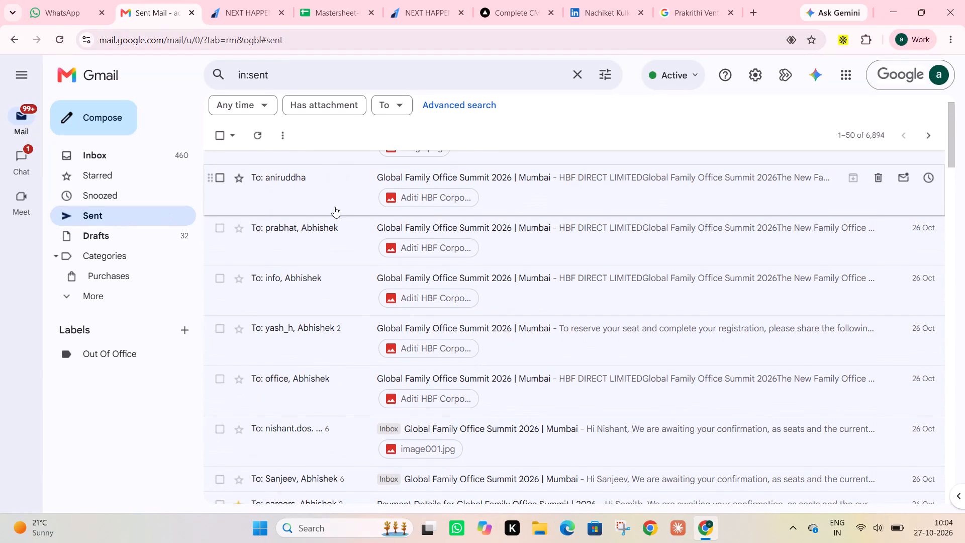
Look through the recent summit emails in Gmail's Sent mail, around the payment details thread with Nachiket.
{"action": "scroll", "coordinate": [334, 207], "scroll_direction": "down", "scroll_amount": 2}
{"action": "scroll", "coordinate": [334, 207], "scroll_direction": "up", "scroll_amount": 3}
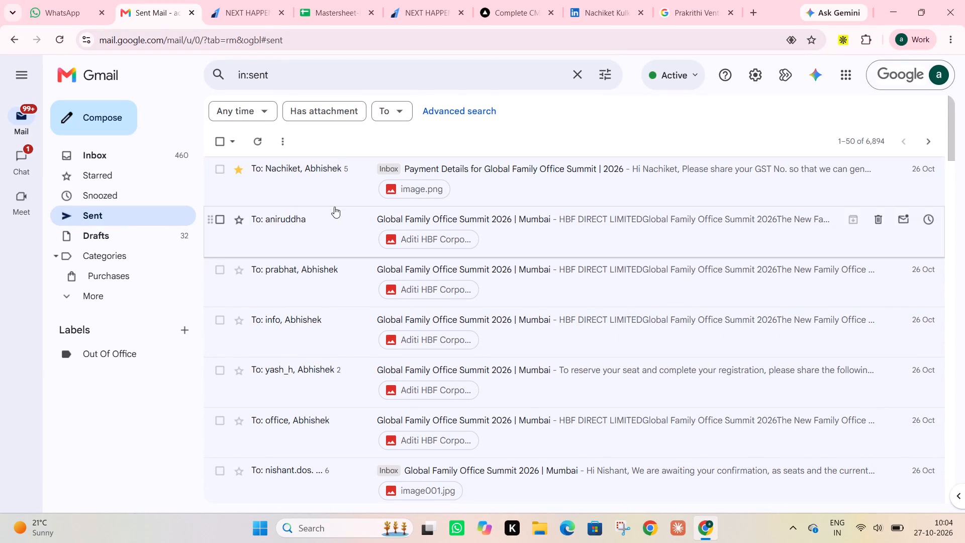
Return to the Confirmed Seats sheet and select the GST No cell in the Prakrithi Ventures row.
{"action": "left_click", "coordinate": [325, 1]}
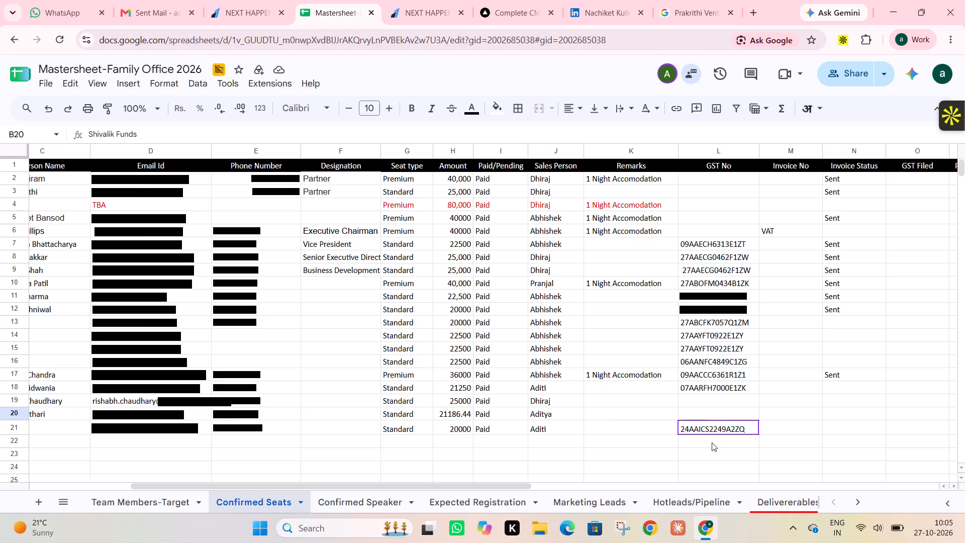
{"action": "key", "text": "ctrl+x"}
{"action": "left_click", "coordinate": [709, 431]}
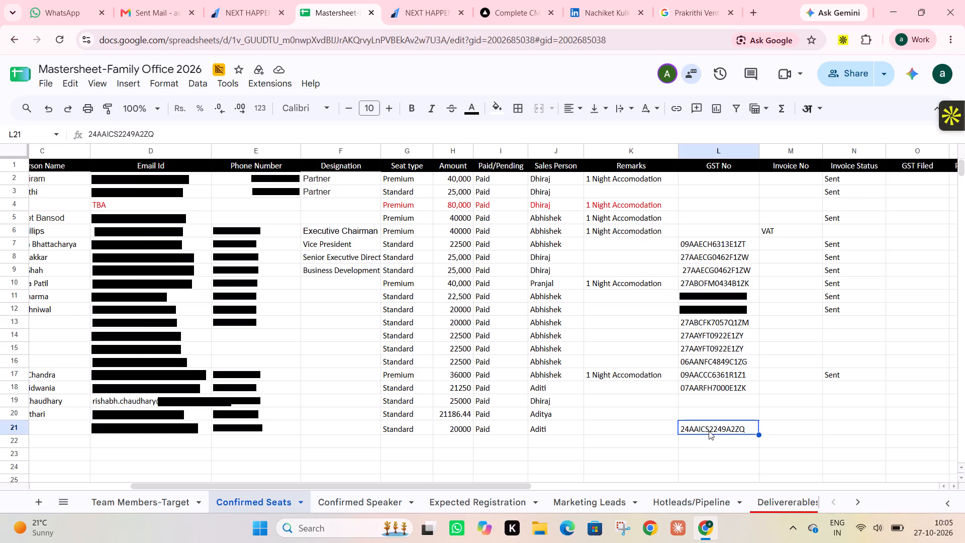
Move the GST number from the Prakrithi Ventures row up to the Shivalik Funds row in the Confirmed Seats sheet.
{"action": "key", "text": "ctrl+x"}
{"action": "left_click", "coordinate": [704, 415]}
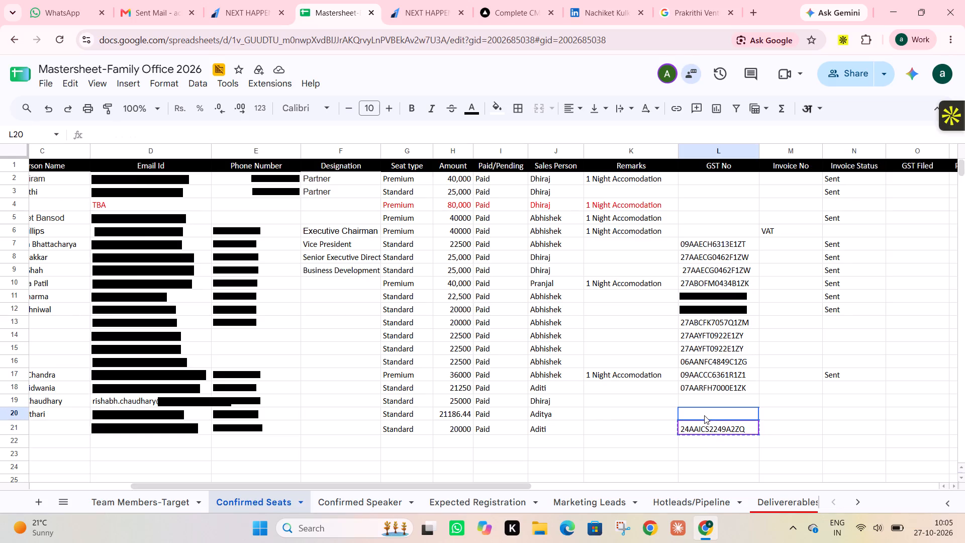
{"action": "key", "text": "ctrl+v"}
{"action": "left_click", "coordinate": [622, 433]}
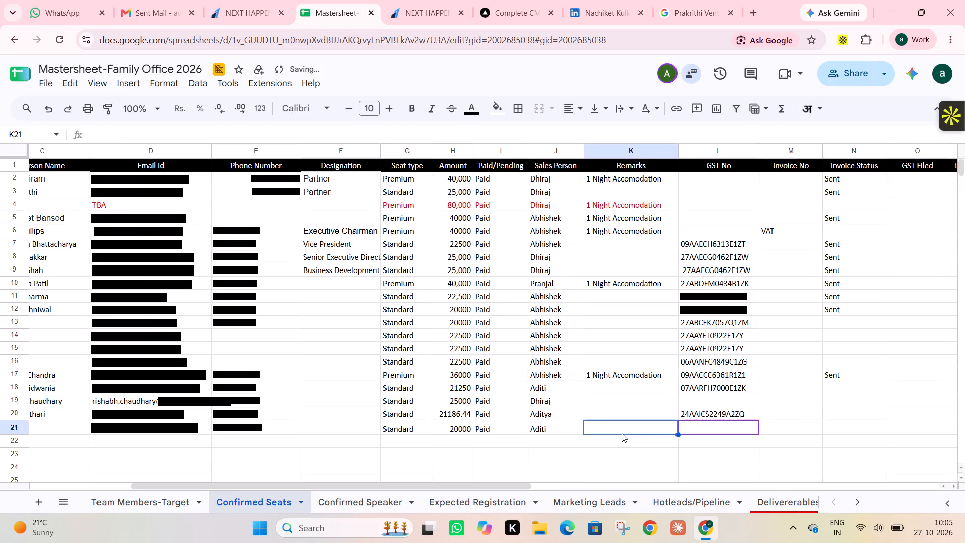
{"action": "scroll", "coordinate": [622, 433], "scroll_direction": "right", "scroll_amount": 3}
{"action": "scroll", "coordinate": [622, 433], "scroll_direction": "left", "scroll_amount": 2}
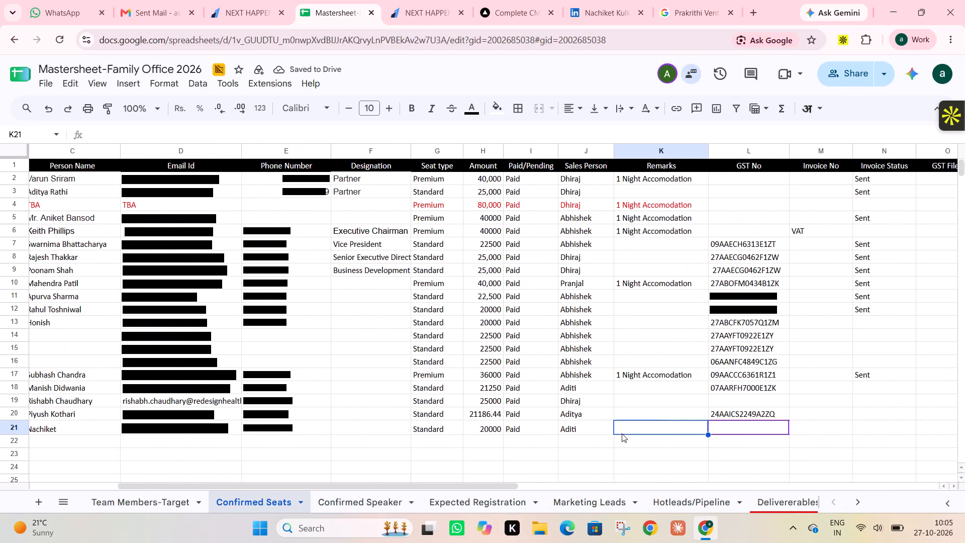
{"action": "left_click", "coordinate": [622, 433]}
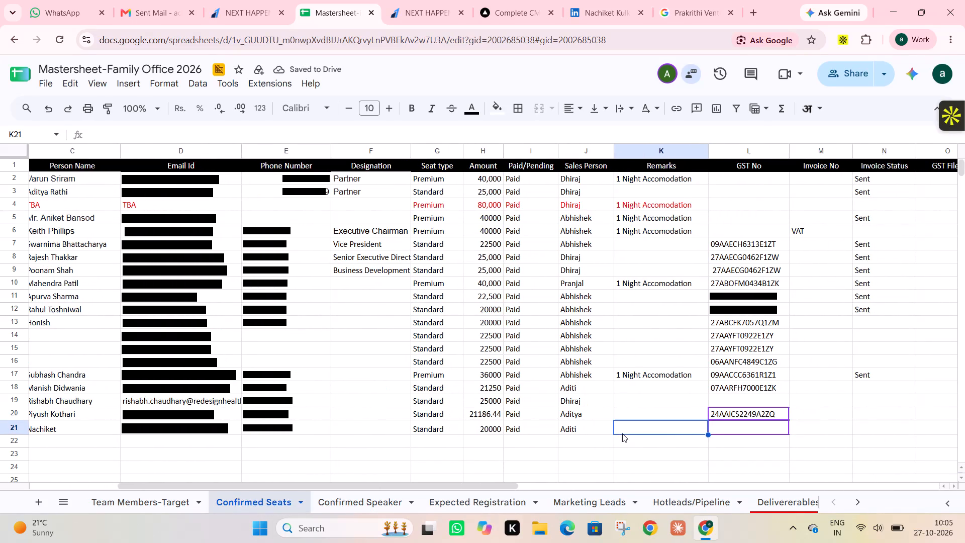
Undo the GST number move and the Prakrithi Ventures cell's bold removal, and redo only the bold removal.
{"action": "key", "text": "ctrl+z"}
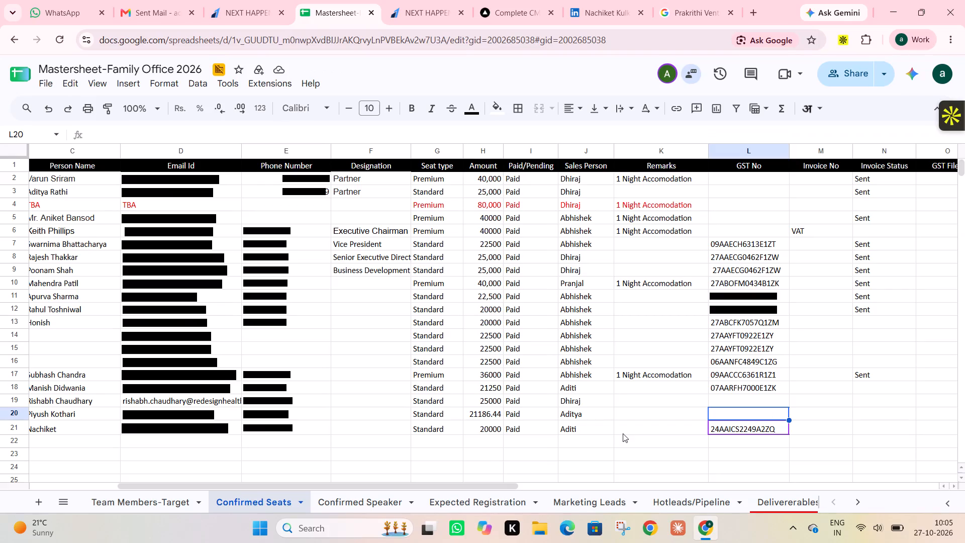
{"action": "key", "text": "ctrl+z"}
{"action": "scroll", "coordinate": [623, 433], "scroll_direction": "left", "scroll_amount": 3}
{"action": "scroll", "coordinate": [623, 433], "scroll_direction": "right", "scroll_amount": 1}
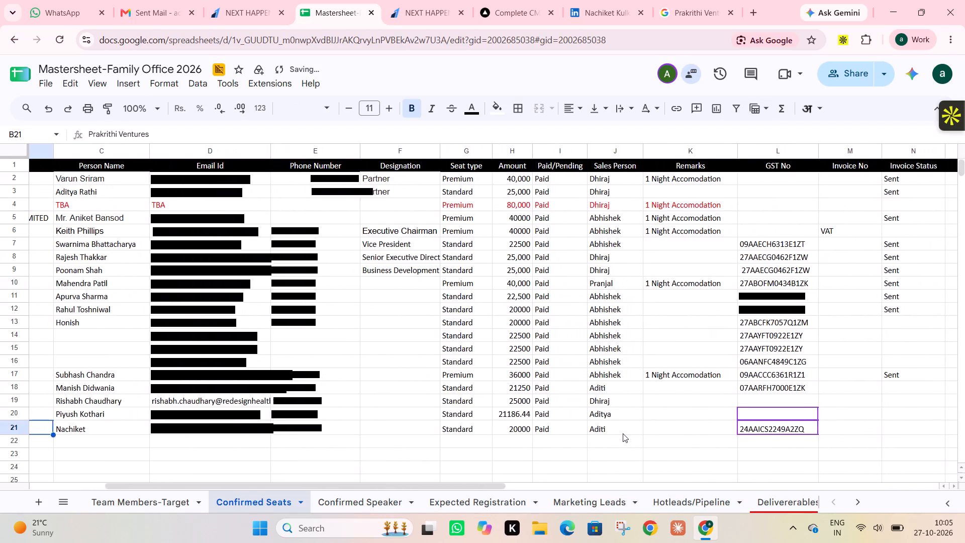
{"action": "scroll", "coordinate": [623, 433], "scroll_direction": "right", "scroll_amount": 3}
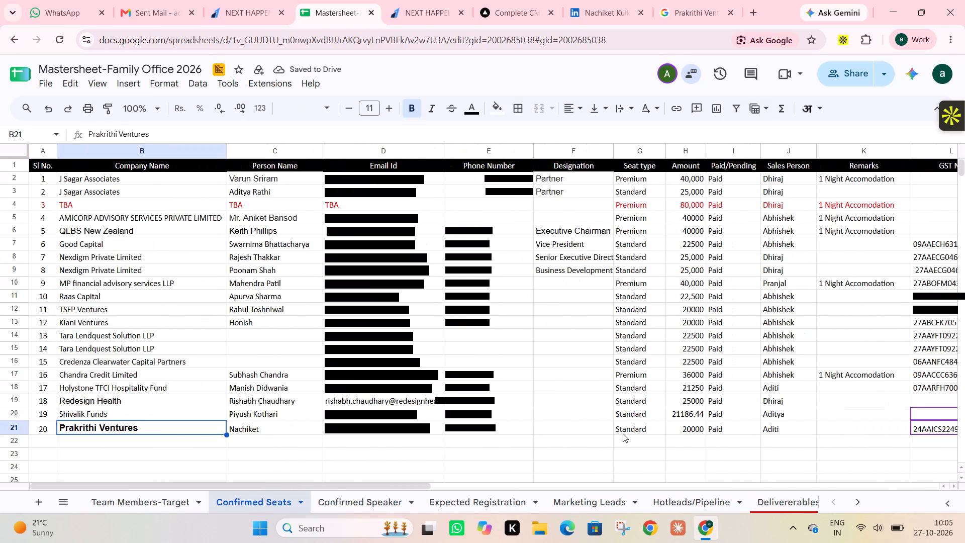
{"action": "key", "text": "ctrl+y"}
Cut the GST number from the Prakrithi Ventures row and paste it into the Shivalik Funds row's GST No cell.
{"action": "scroll", "coordinate": [623, 433], "scroll_direction": "left", "scroll_amount": 4}
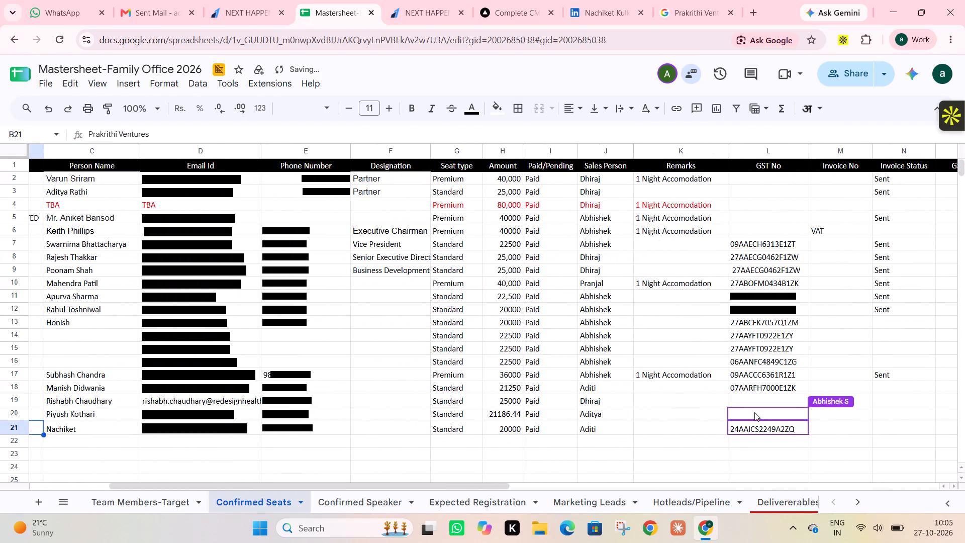
{"action": "left_click", "coordinate": [756, 412]}
{"action": "left_click", "coordinate": [756, 427]}
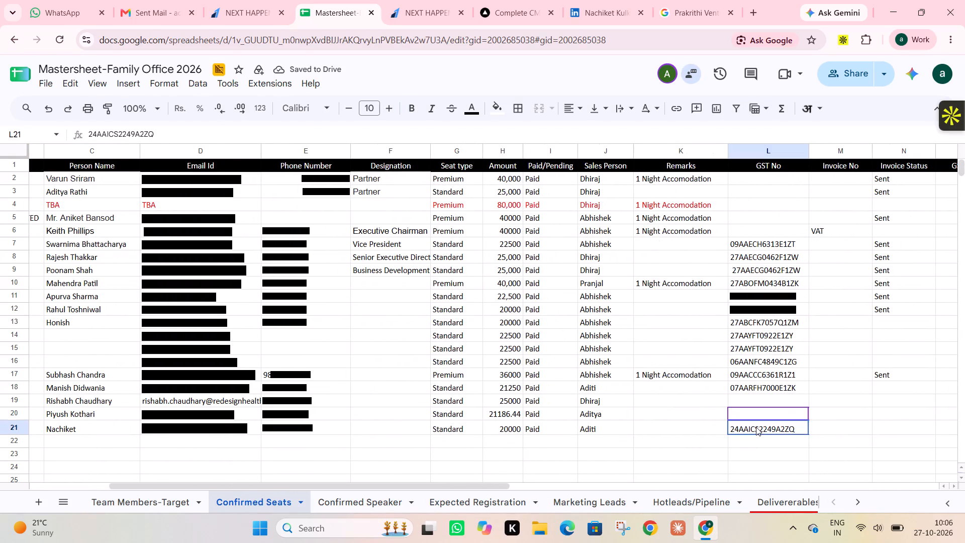
{"action": "key", "text": "ctrl+x"}
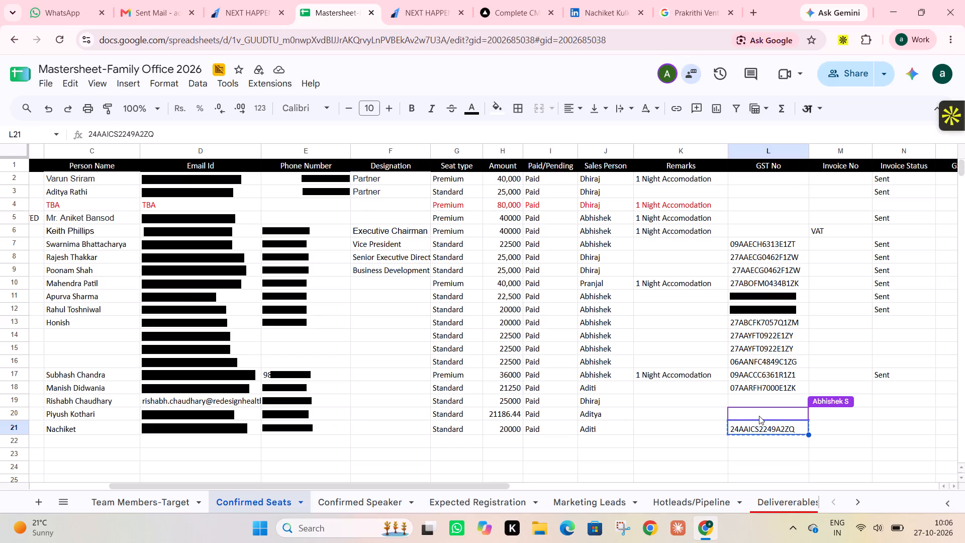
{"action": "left_click", "coordinate": [759, 416]}
{"action": "key", "text": "ctrl+v"}
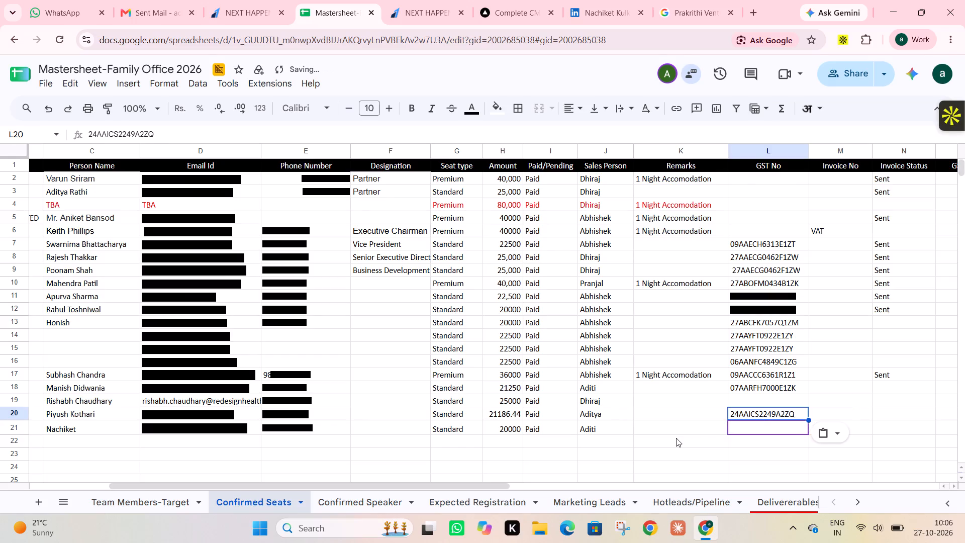
{"action": "left_click", "coordinate": [676, 438]}
Review the Shivalik Funds and Prakrithi Ventures rows across the Confirmed Seats columns, from company name to GST details.
{"action": "scroll", "coordinate": [676, 438], "scroll_direction": "left", "scroll_amount": 2}
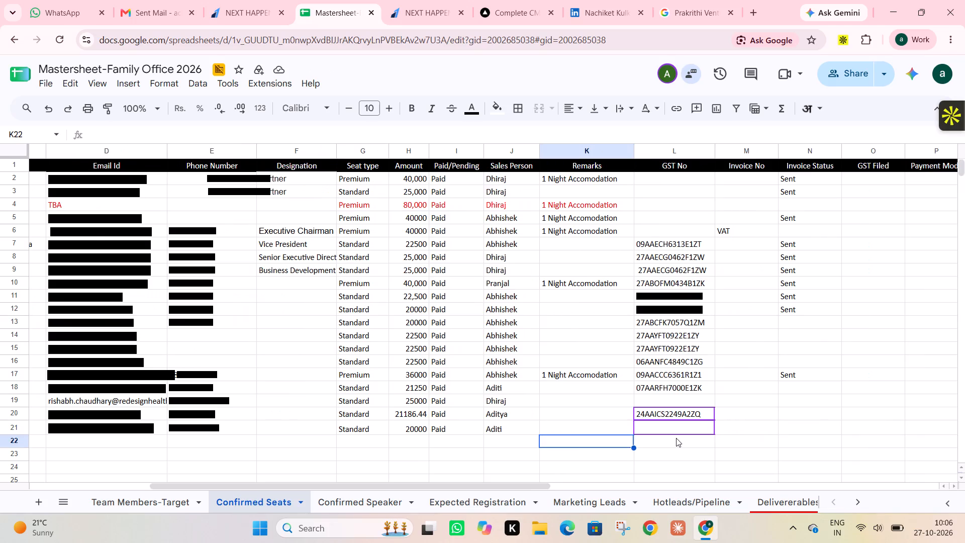
{"action": "left_click", "coordinate": [660, 436]}
{"action": "scroll", "coordinate": [558, 428], "scroll_direction": "right", "scroll_amount": 1}
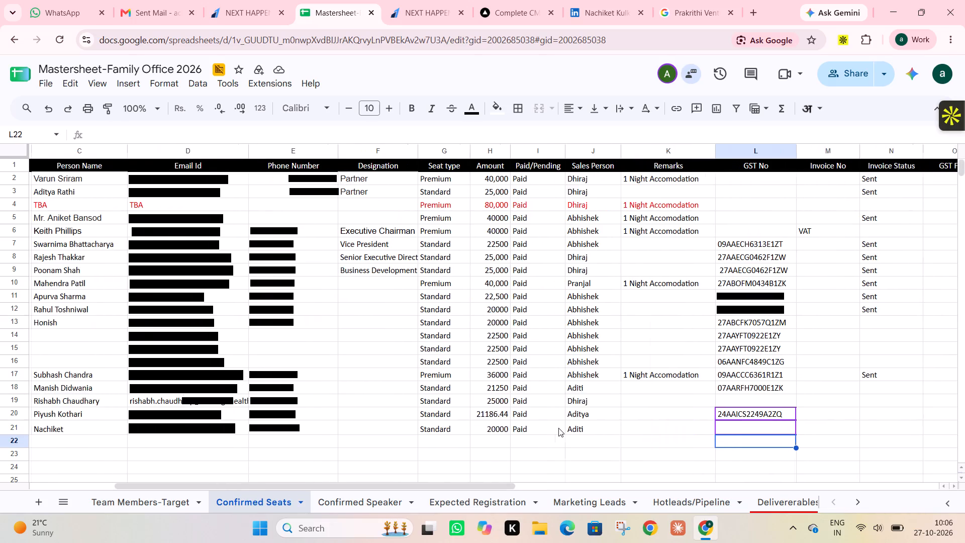
{"action": "scroll", "coordinate": [558, 428], "scroll_direction": "right", "scroll_amount": 6}
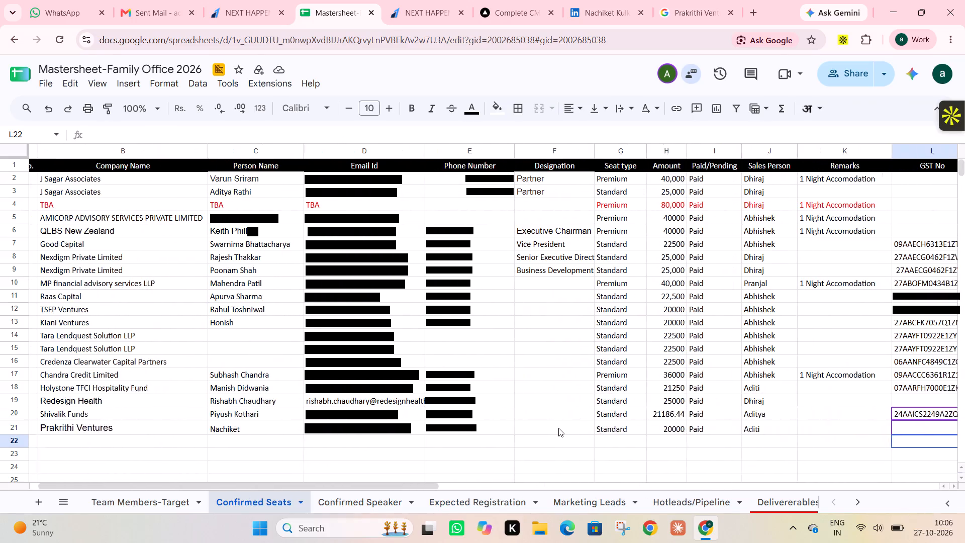
{"action": "scroll", "coordinate": [558, 428], "scroll_direction": "left", "scroll_amount": 1}
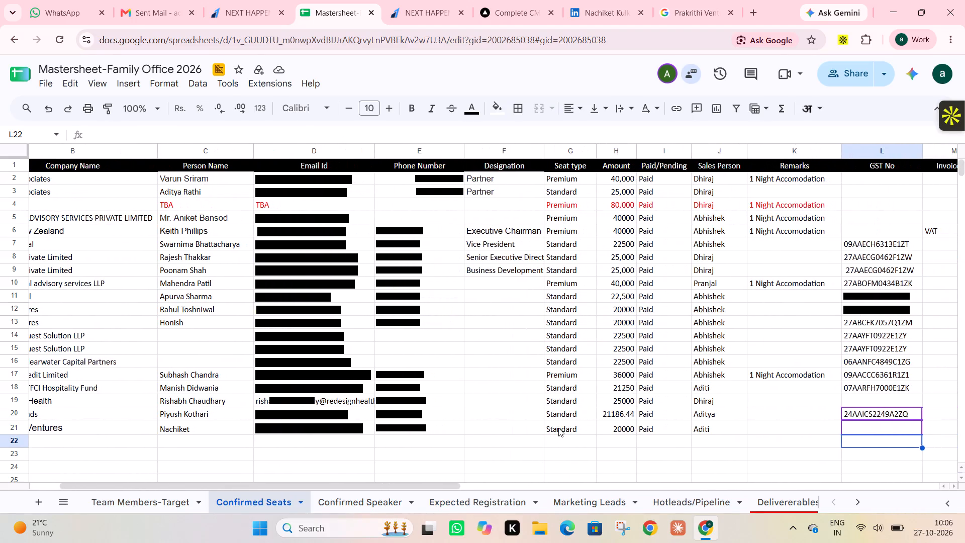
{"action": "scroll", "coordinate": [558, 428], "scroll_direction": "left", "scroll_amount": 3}
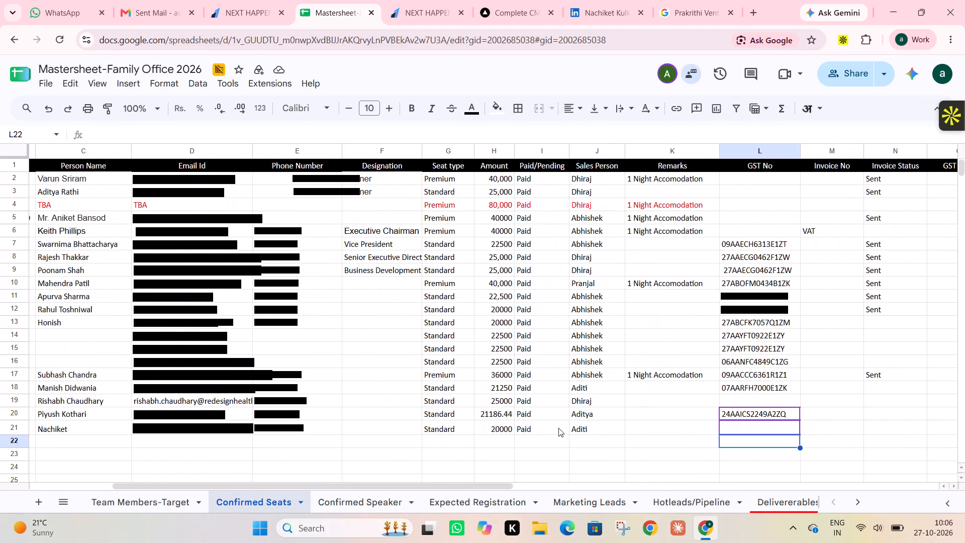
{"action": "scroll", "coordinate": [558, 428], "scroll_direction": "right", "scroll_amount": 1}
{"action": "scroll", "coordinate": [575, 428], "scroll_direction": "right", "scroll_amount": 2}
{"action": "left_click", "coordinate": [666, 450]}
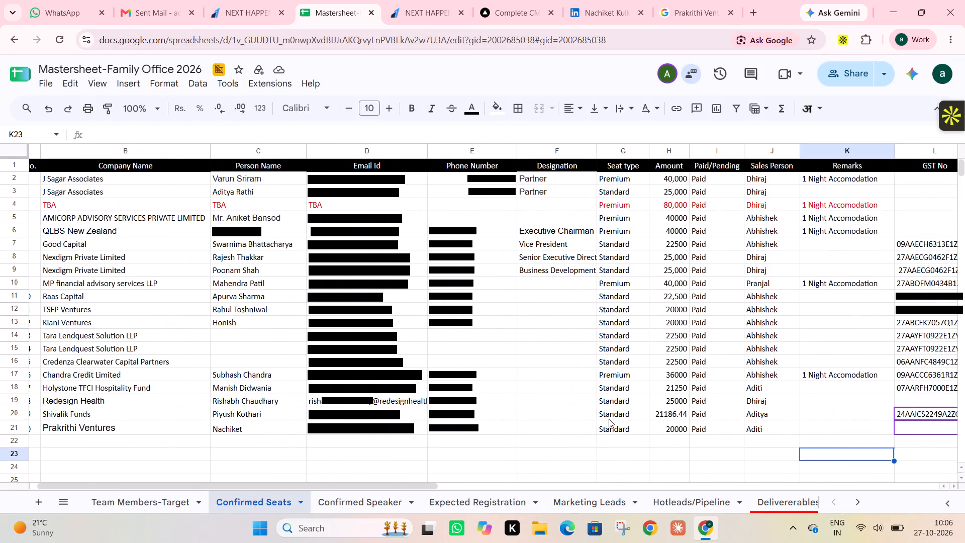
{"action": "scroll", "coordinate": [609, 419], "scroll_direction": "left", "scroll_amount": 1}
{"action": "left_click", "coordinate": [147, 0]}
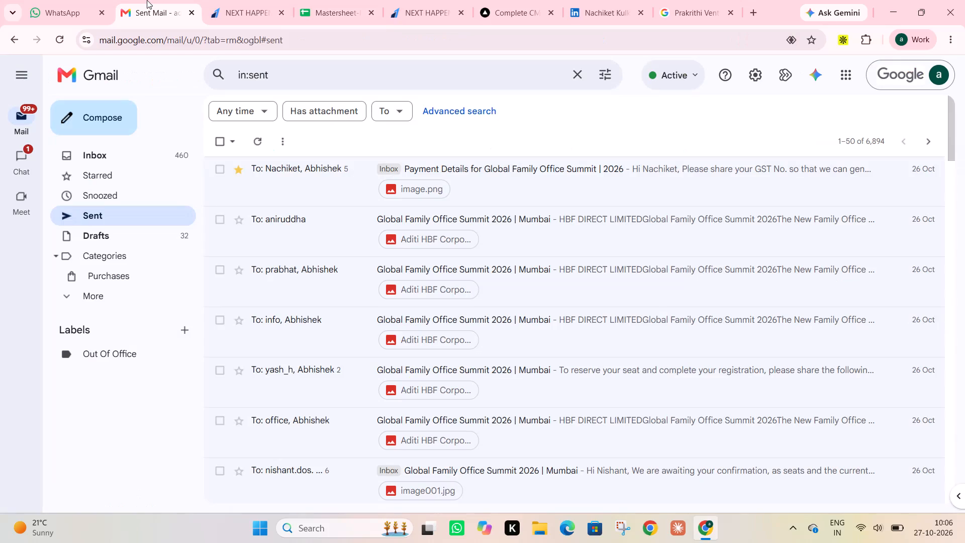
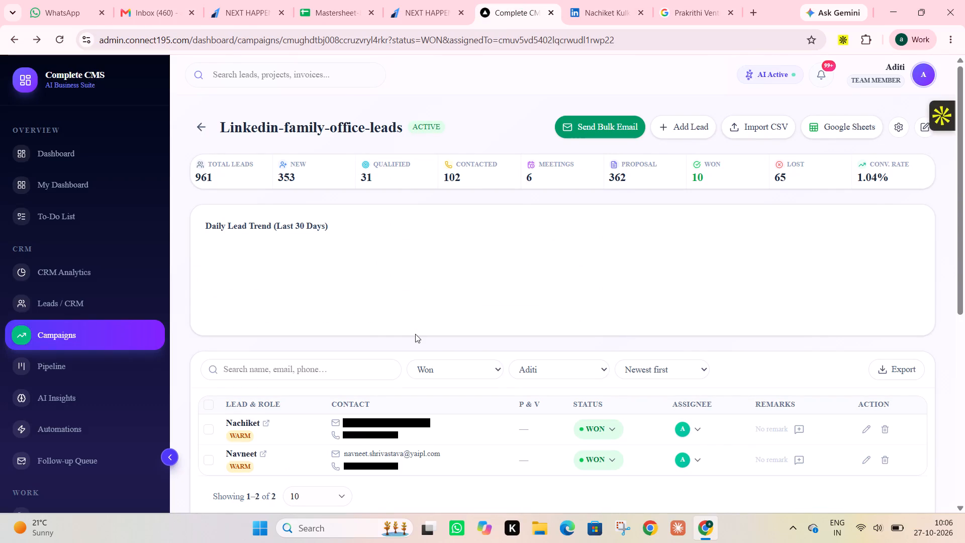
Filter the Linkedin-family-office-leads campaign's leads assigned to Aditi by Meeting Scheduled status and look through the list.
{"action": "scroll", "coordinate": [415, 324], "scroll_direction": "right", "scroll_amount": 1}
{"action": "scroll", "coordinate": [671, 301], "scroll_direction": "left", "scroll_amount": 1}
{"action": "scroll", "coordinate": [613, 367], "scroll_direction": "left", "scroll_amount": 1}
{"action": "left_click", "coordinate": [473, 367]}
{"action": "scroll", "coordinate": [466, 348], "scroll_direction": "down", "scroll_amount": 1}
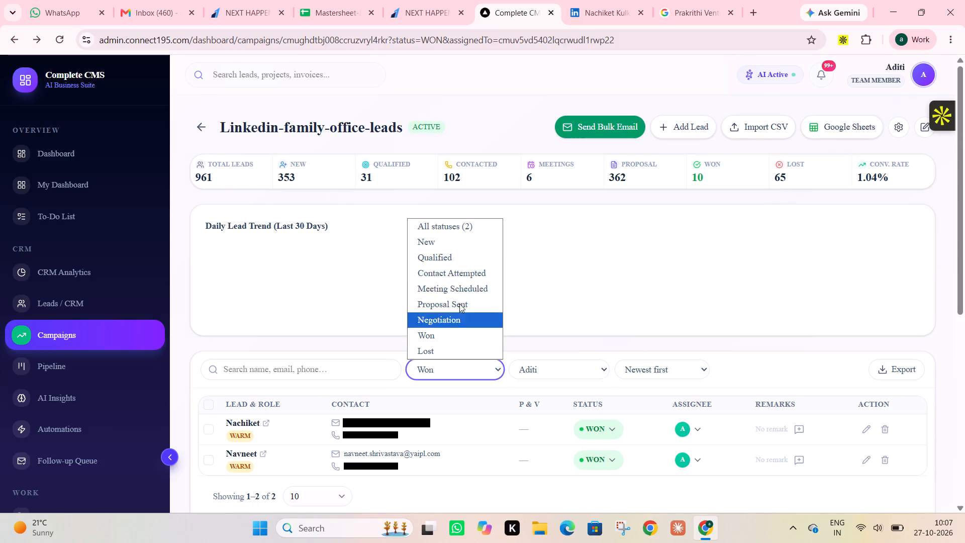
{"action": "scroll", "coordinate": [459, 304], "scroll_direction": "down", "scroll_amount": 1}
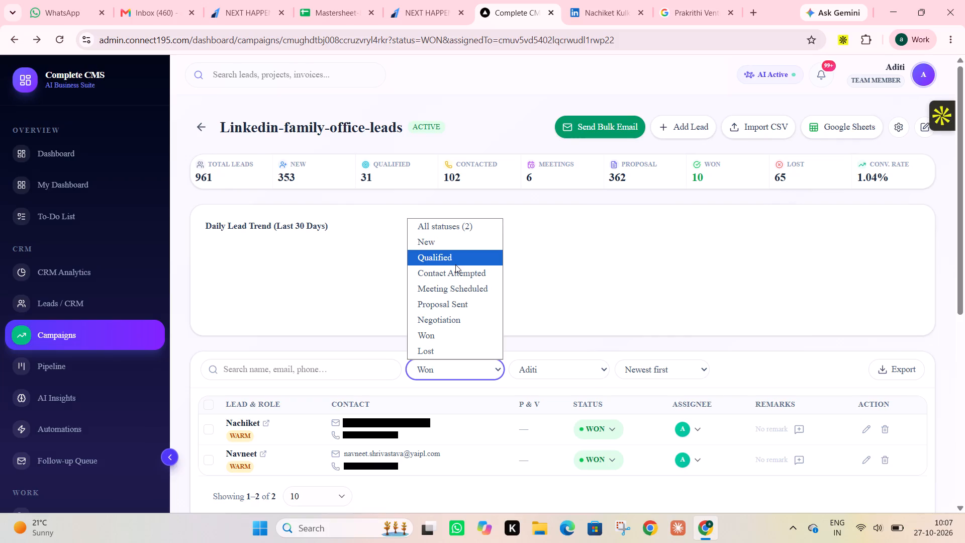
{"action": "left_click", "coordinate": [453, 287]}
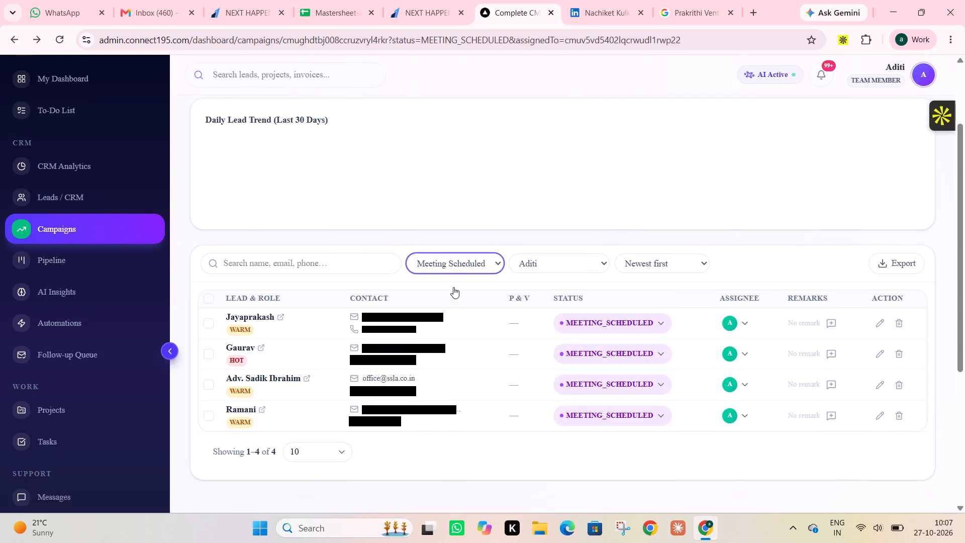
{"action": "scroll", "coordinate": [446, 299], "scroll_direction": "up", "scroll_amount": 1}
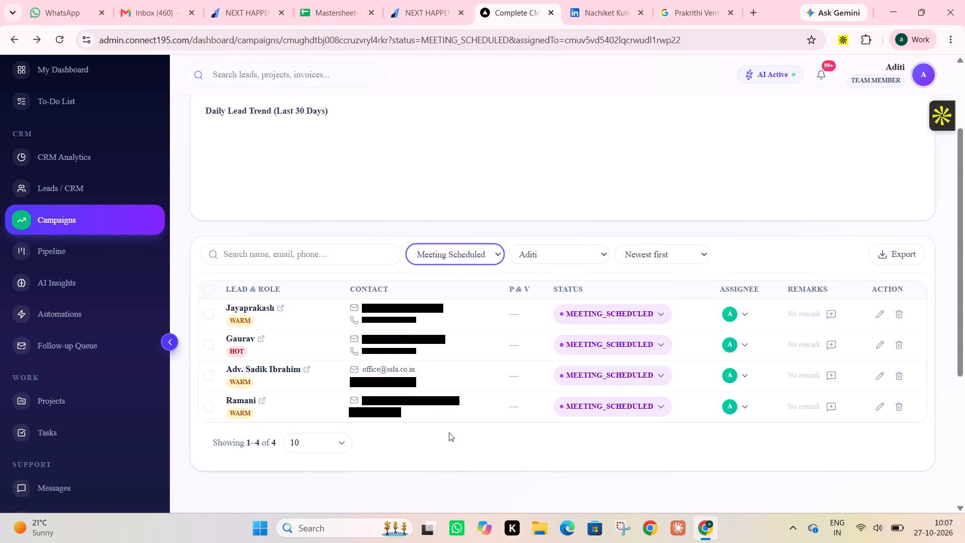
Open the Jayaprakash lead from the Meeting Scheduled list, check its activity timeline and discussion notes, and return to the list.
{"action": "scroll", "coordinate": [444, 412], "scroll_direction": "left", "scroll_amount": 1}
{"action": "scroll", "coordinate": [309, 307], "scroll_direction": "left", "scroll_amount": 1}
{"action": "left_click", "coordinate": [279, 304]}
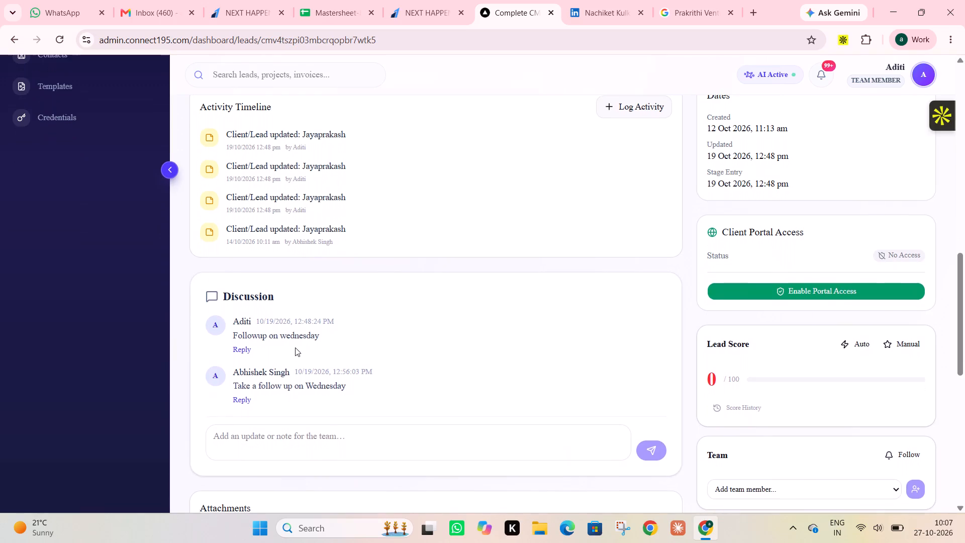
{"action": "scroll", "coordinate": [291, 342], "scroll_direction": "down", "scroll_amount": 1}
{"action": "scroll", "coordinate": [209, 87], "scroll_direction": "up", "scroll_amount": 1}
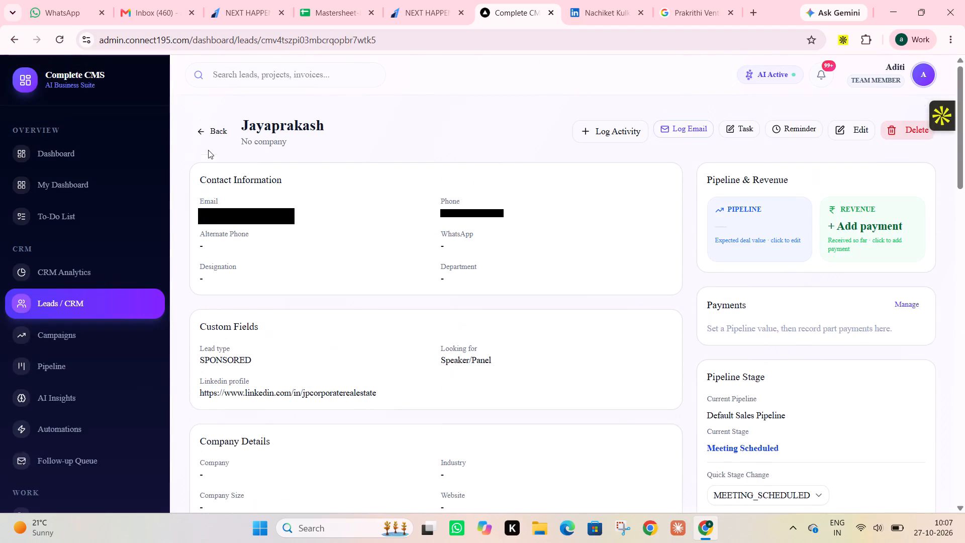
{"action": "left_click", "coordinate": [206, 135]}
Open the advocate's lead, third in the Meeting Scheduled list, review its discussion, activity timeline and contact details, and return to the list.
{"action": "scroll", "coordinate": [209, 148], "scroll_direction": "up", "scroll_amount": 1}
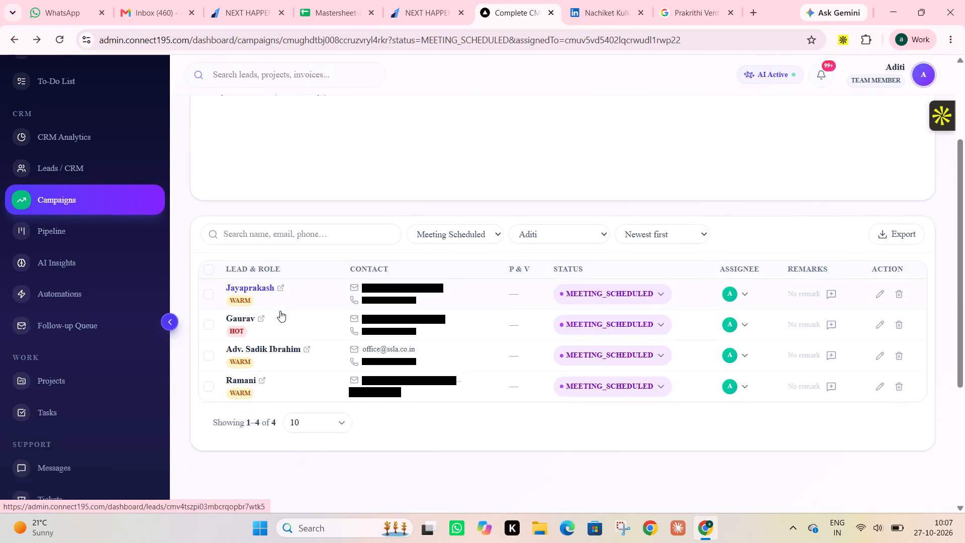
{"action": "left_click", "coordinate": [280, 333]}
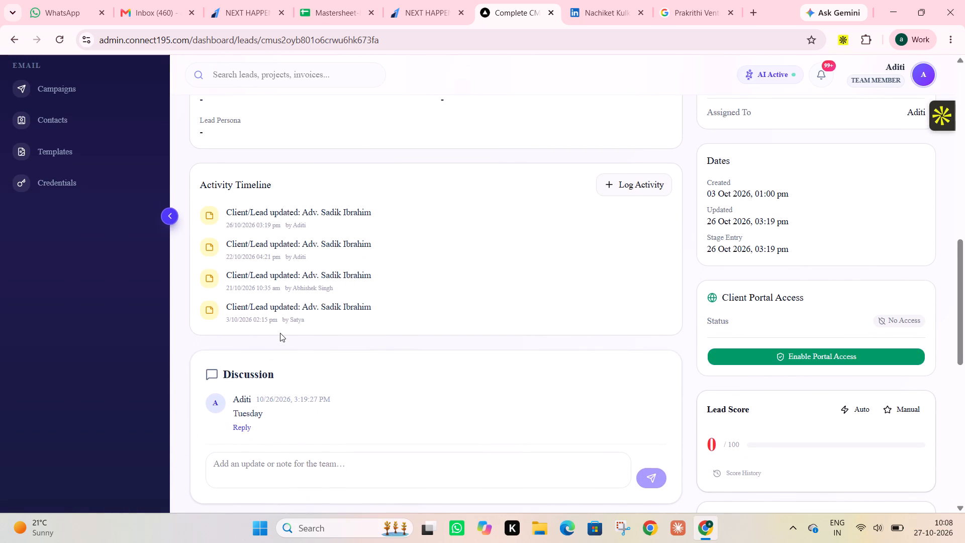
{"action": "scroll", "coordinate": [280, 333], "scroll_direction": "up", "scroll_amount": 1}
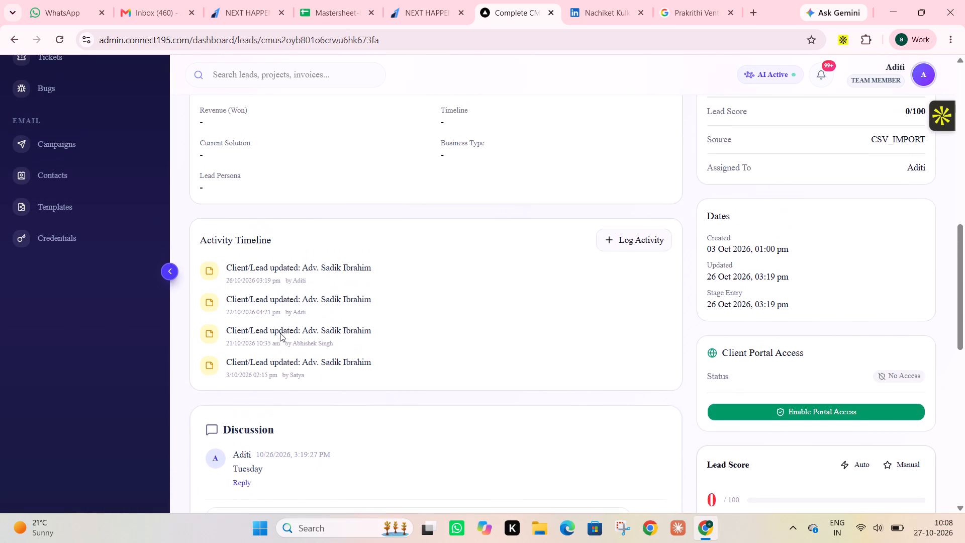
{"action": "scroll", "coordinate": [280, 333], "scroll_direction": "up", "scroll_amount": 9}
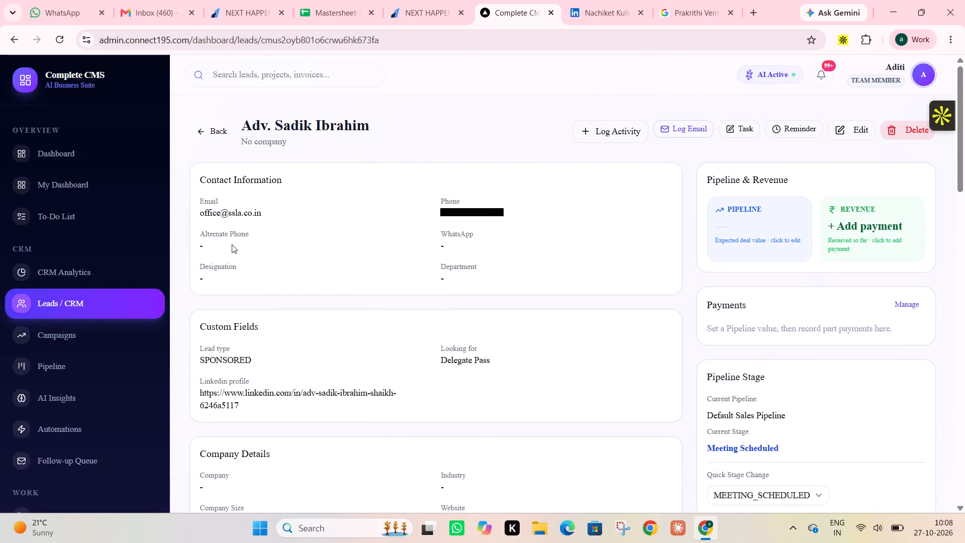
{"action": "left_click", "coordinate": [199, 131]}
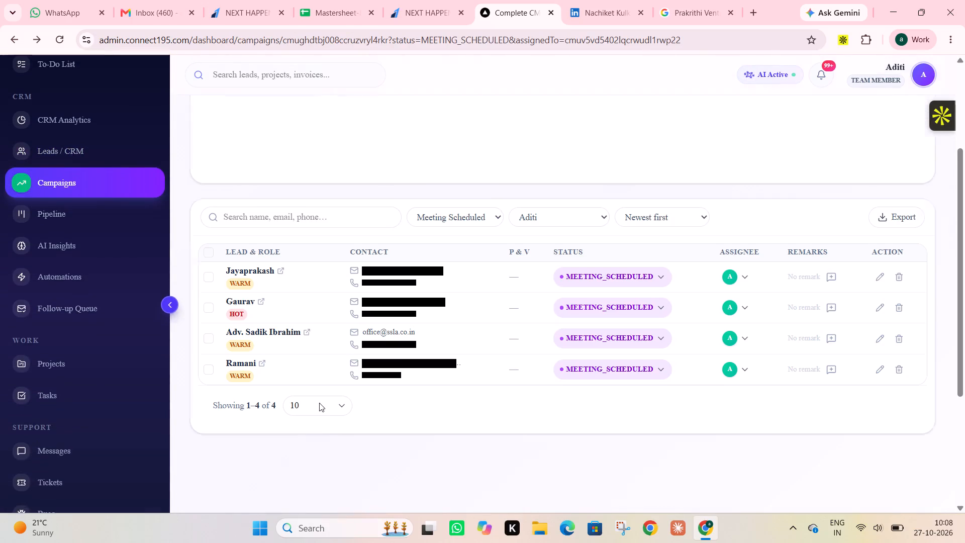
Open the Ramani lead from the Meeting Scheduled list and look through its details down to the activity and discussion notes.
{"action": "scroll", "coordinate": [319, 403], "scroll_direction": "down", "scroll_amount": 1}
{"action": "left_click", "coordinate": [249, 319]}
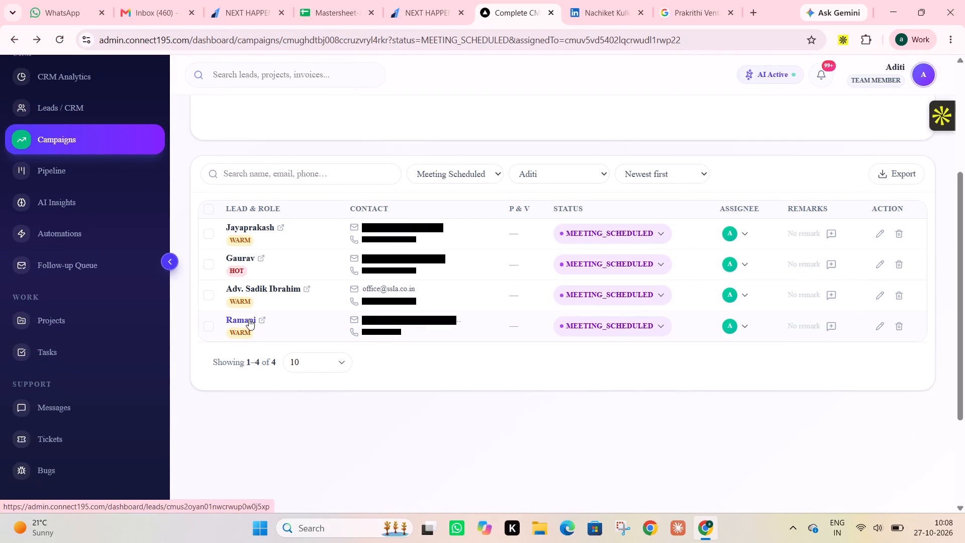
{"action": "scroll", "coordinate": [249, 319], "scroll_direction": "down", "scroll_amount": 5}
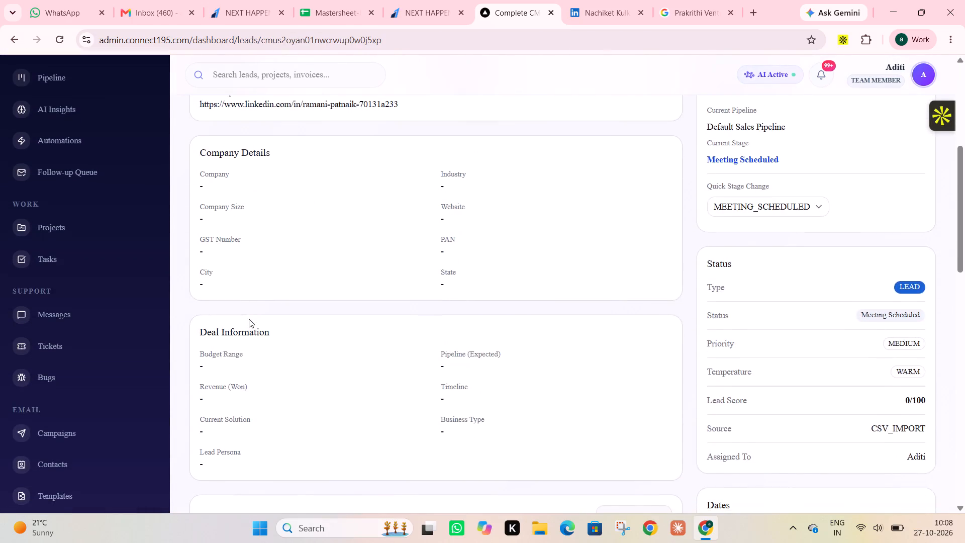
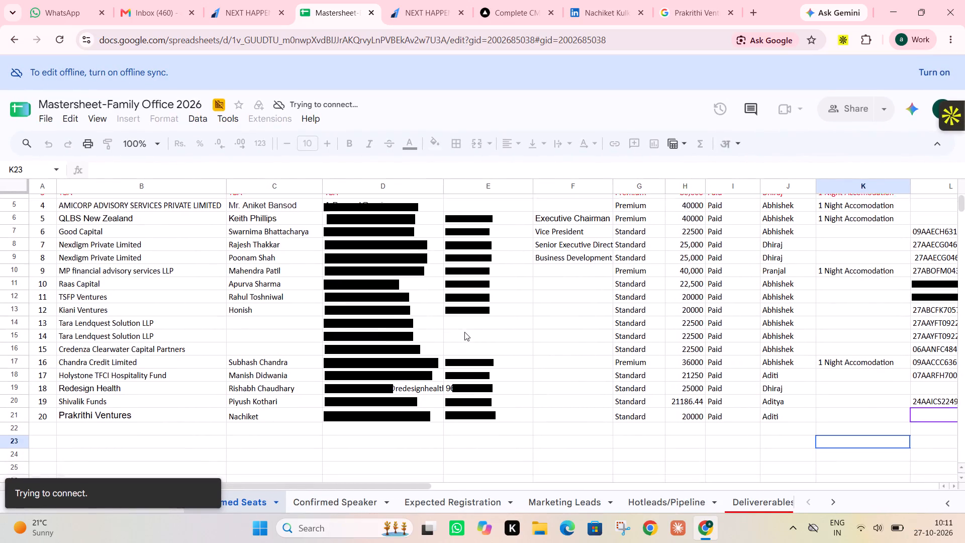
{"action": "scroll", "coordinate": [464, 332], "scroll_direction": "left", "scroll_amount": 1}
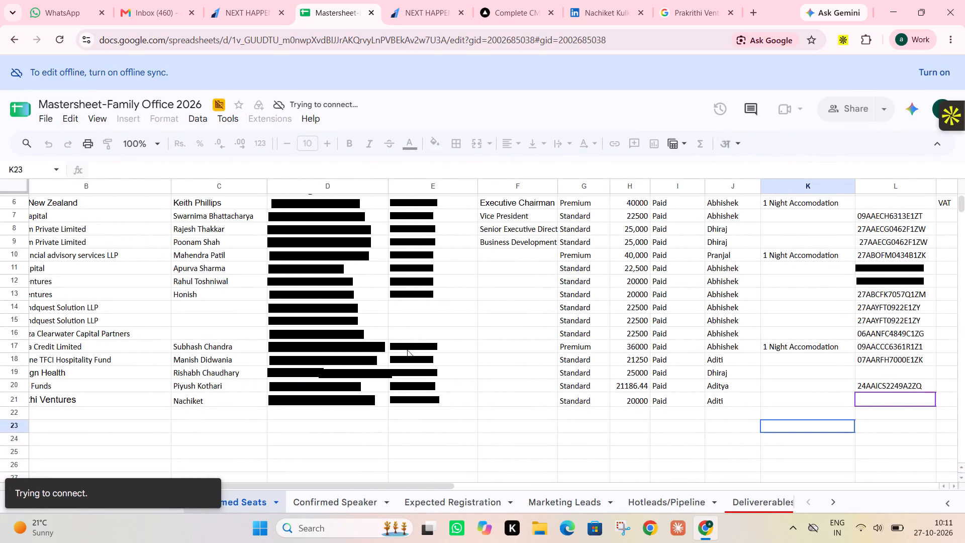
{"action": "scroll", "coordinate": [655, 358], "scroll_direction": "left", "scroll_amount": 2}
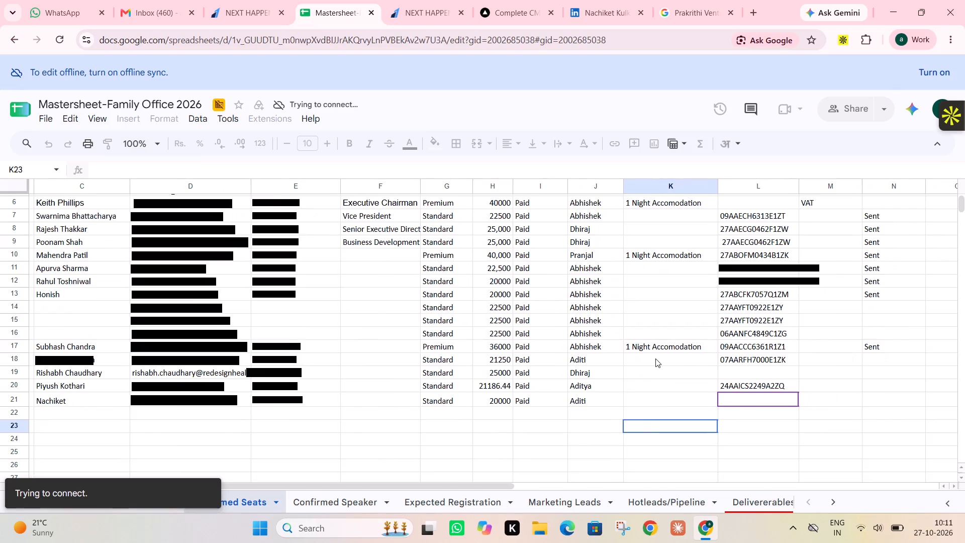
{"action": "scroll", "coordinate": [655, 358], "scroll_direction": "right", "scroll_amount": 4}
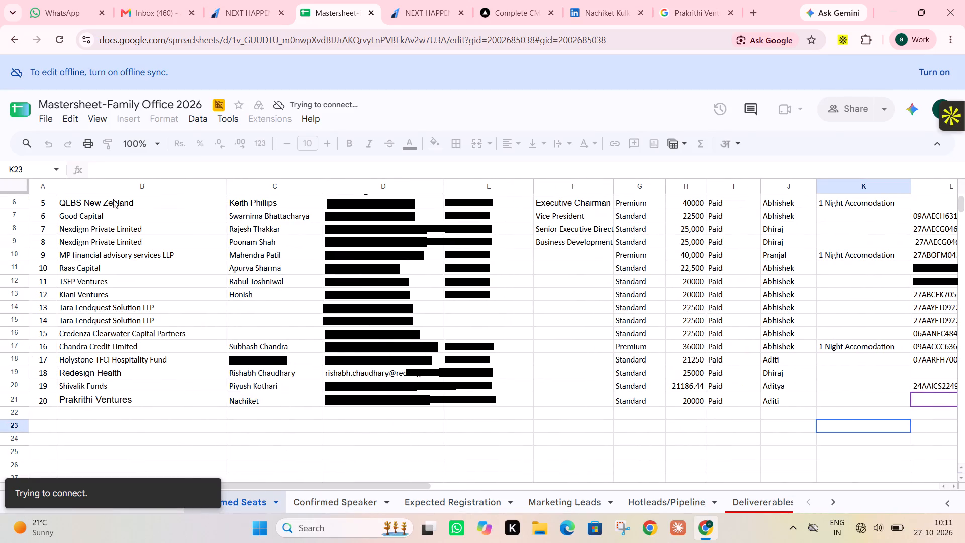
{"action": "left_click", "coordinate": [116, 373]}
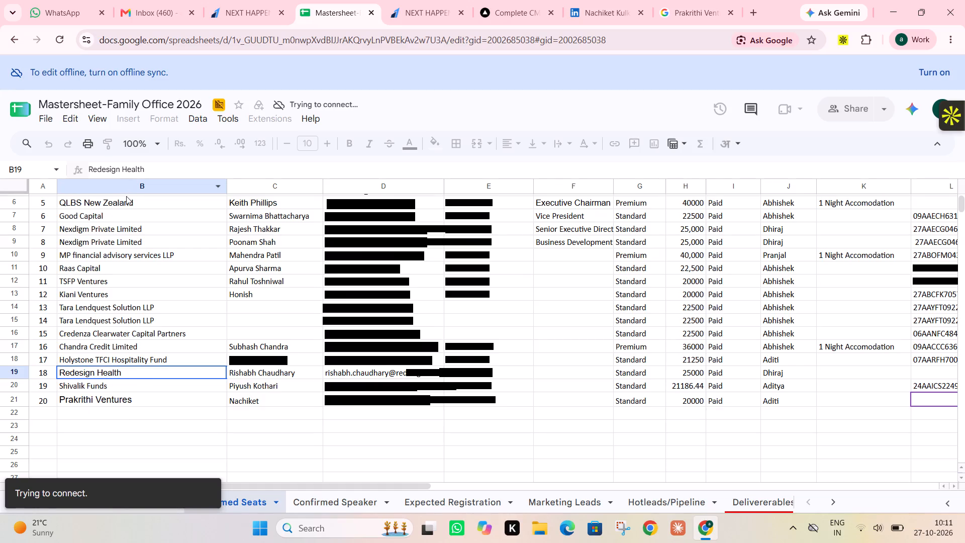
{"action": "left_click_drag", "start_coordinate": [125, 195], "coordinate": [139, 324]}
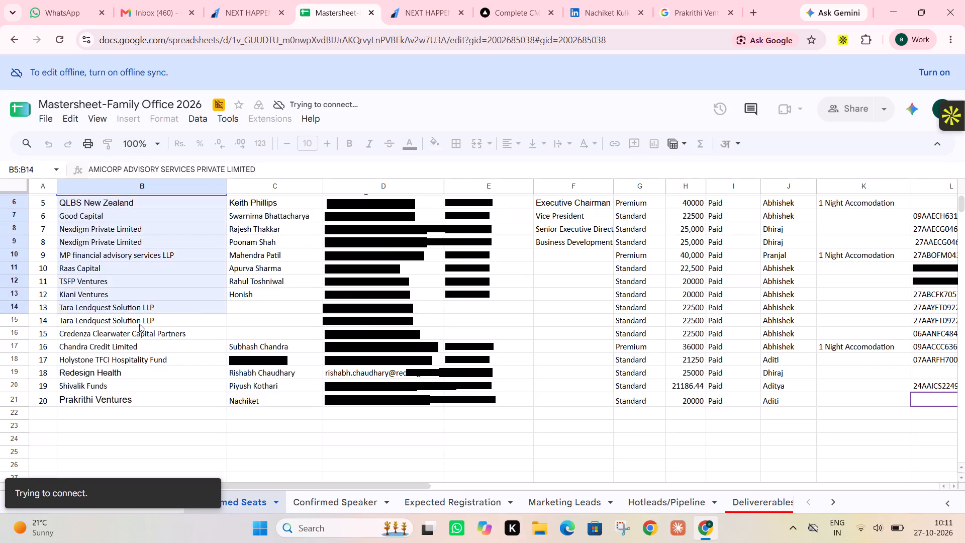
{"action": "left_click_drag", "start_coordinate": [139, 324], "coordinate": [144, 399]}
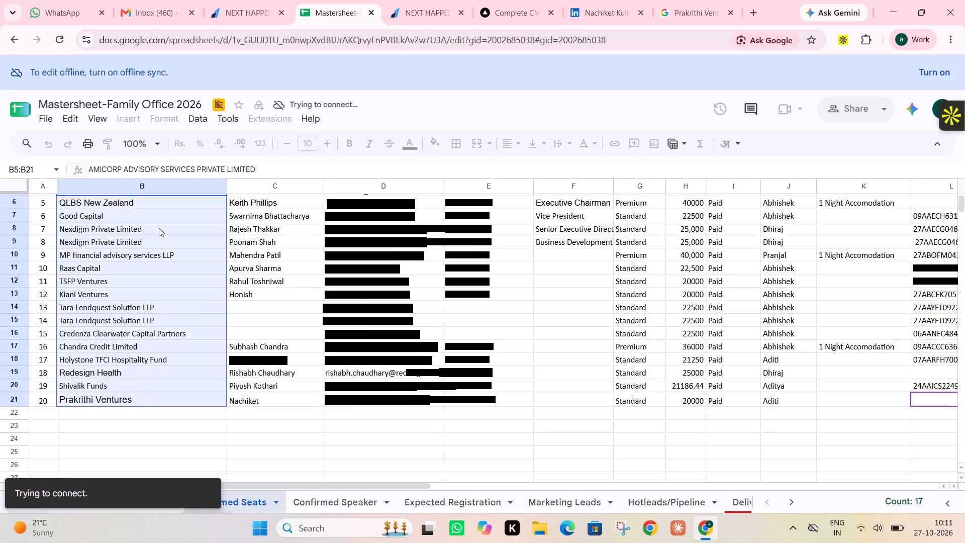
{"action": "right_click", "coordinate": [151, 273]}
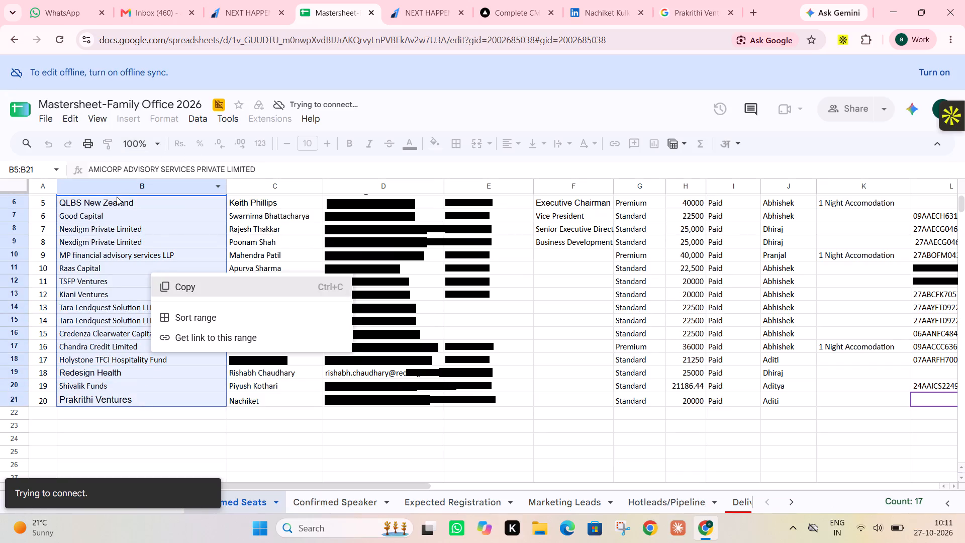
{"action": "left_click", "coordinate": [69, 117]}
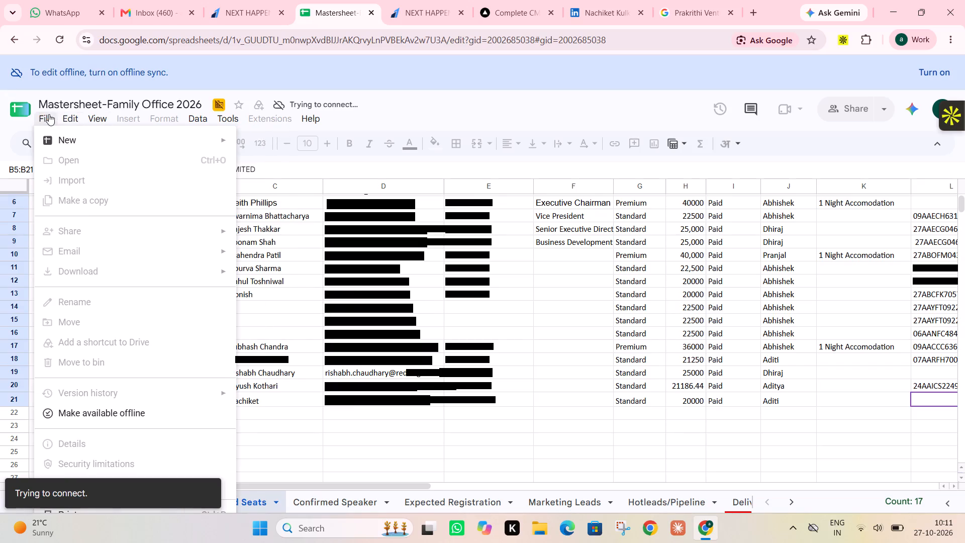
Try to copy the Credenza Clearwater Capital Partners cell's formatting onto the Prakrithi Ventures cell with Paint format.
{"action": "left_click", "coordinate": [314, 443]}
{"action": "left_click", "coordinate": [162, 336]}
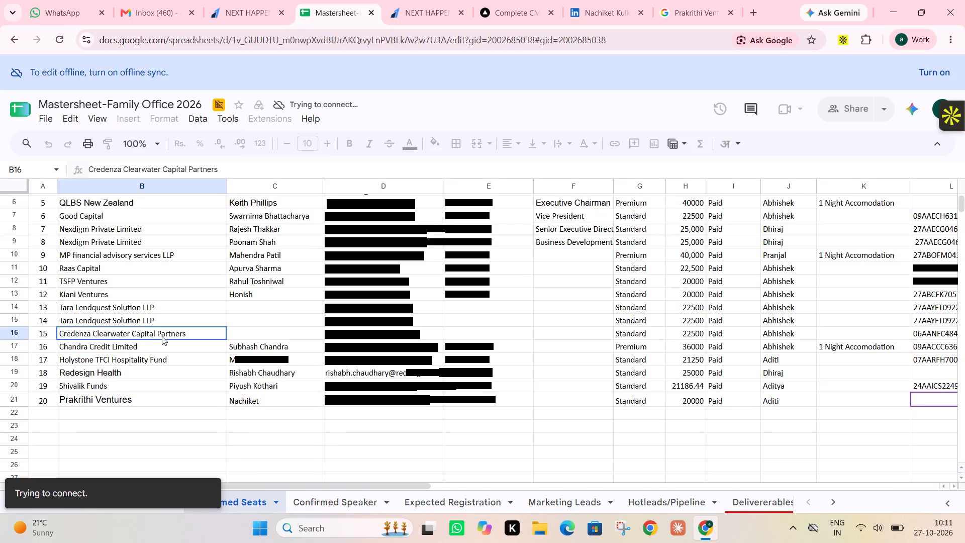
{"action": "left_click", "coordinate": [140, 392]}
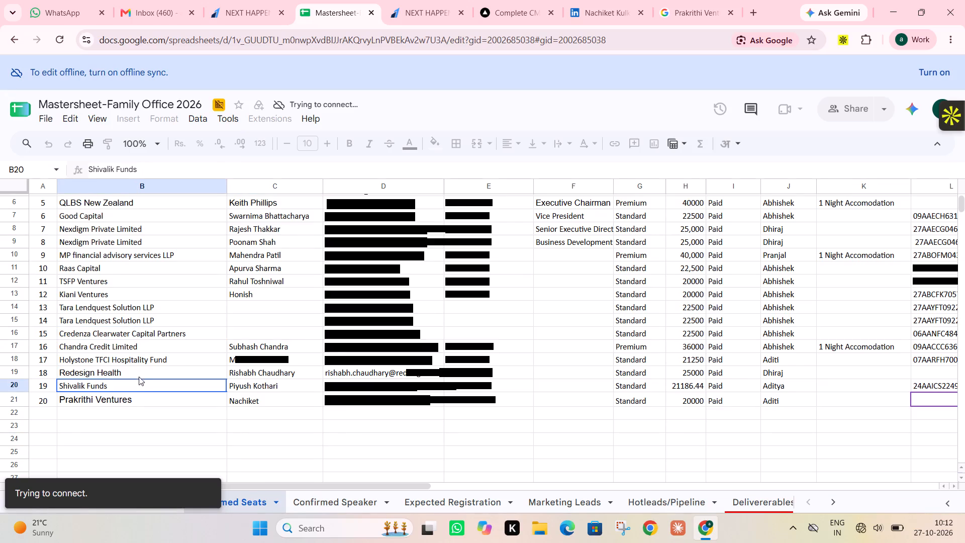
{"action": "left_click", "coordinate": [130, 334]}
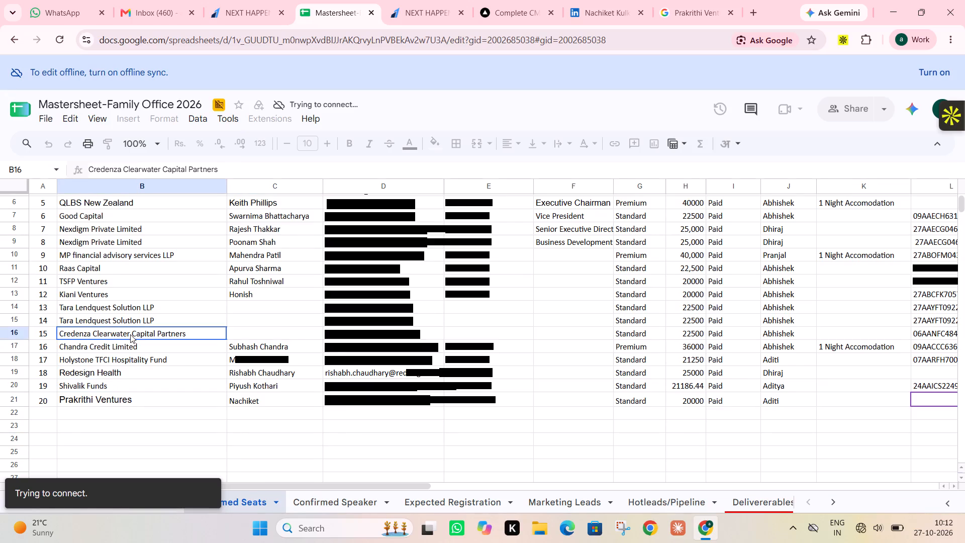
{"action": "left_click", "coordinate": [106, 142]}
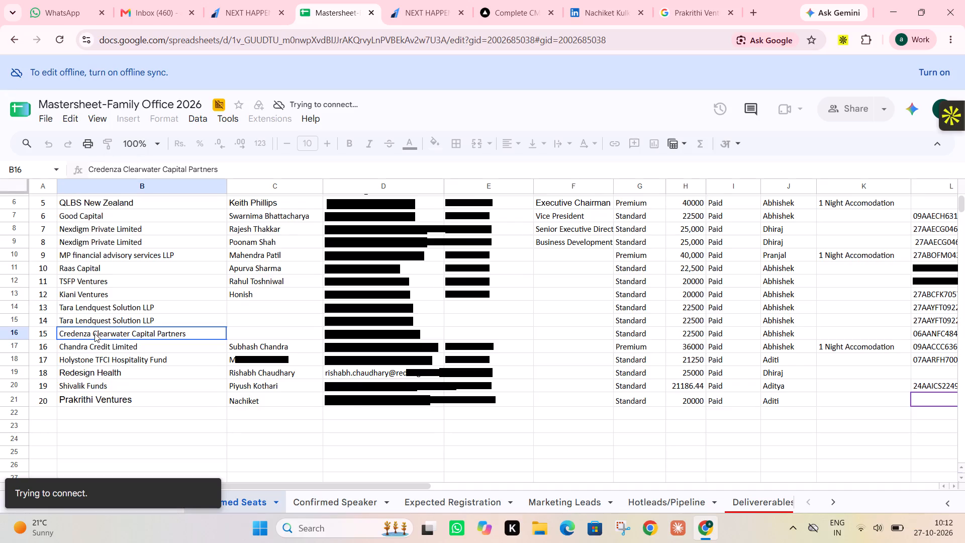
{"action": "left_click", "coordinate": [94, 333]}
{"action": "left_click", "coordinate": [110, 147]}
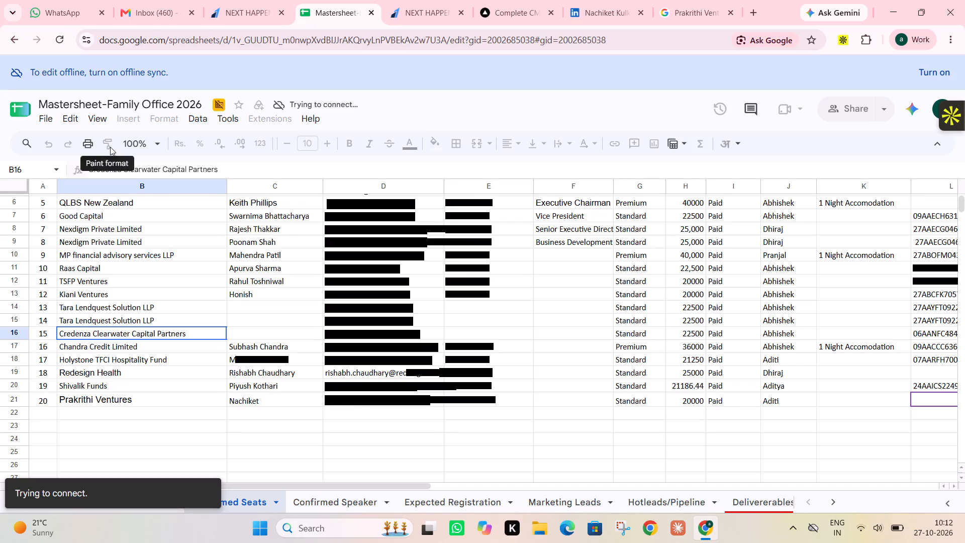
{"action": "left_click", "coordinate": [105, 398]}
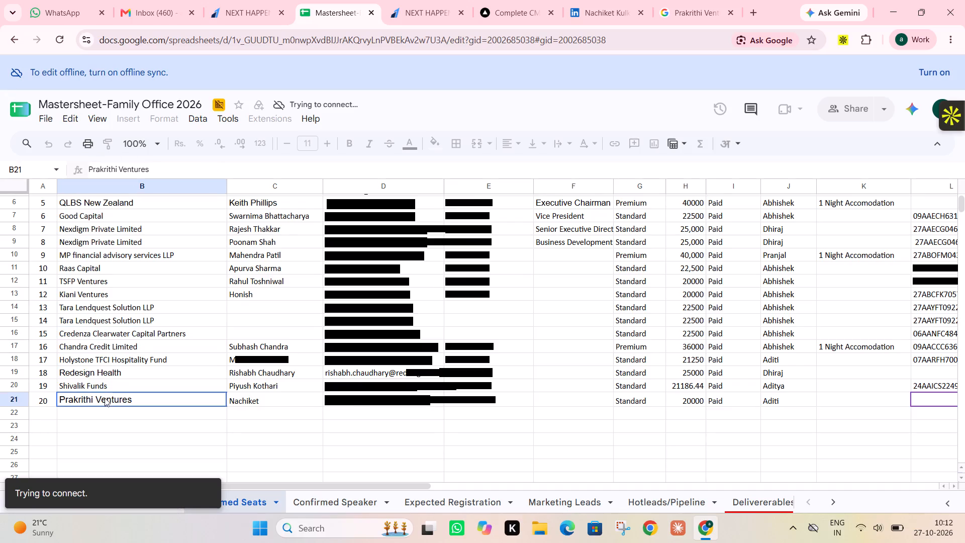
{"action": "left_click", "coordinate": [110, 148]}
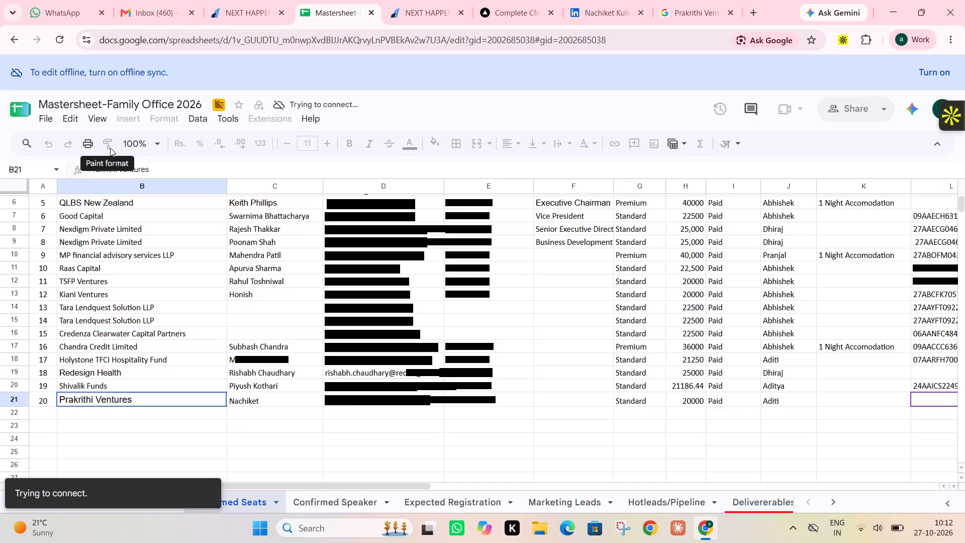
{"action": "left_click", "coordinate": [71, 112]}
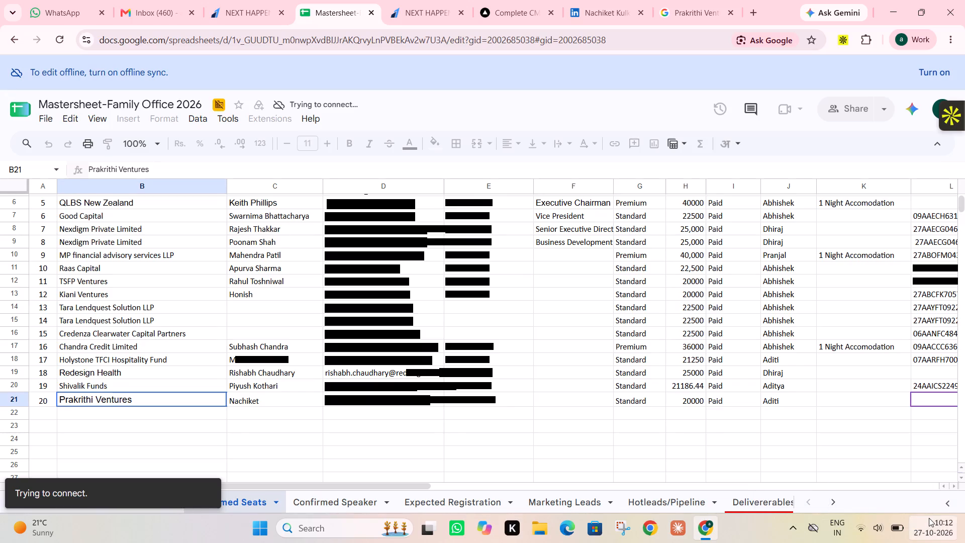
Check the computer's Wi-Fi connection and look through the available networks for an alternative.
{"action": "left_click", "coordinate": [865, 529]}
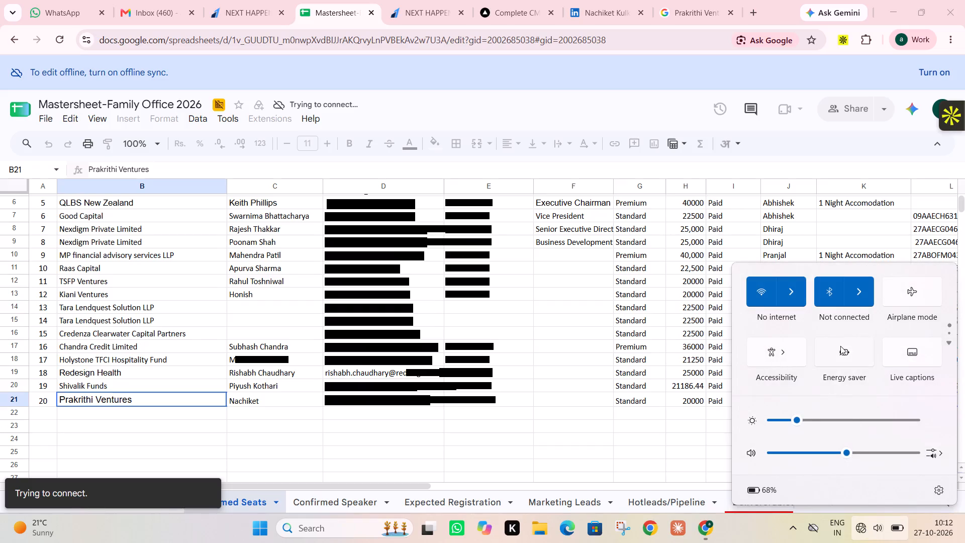
{"action": "left_click", "coordinate": [801, 301]}
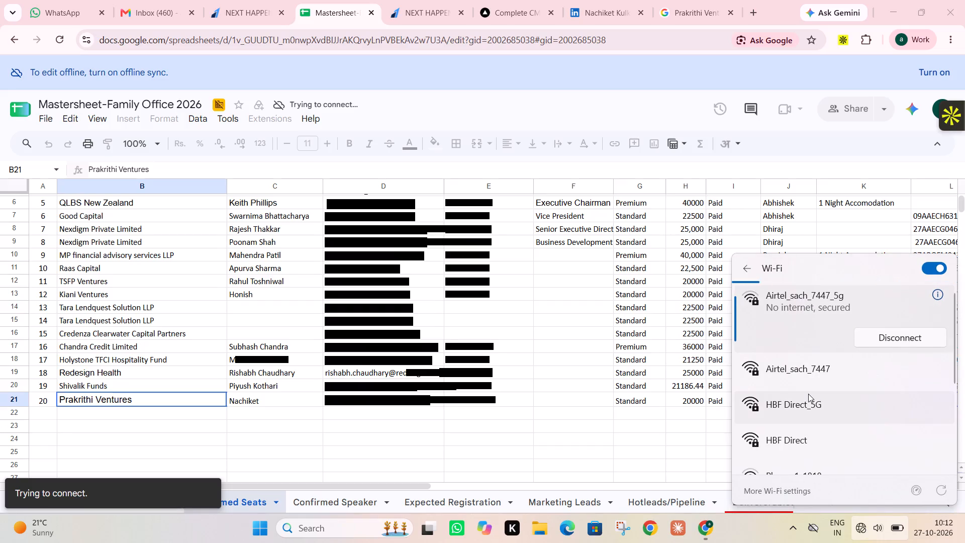
{"action": "scroll", "coordinate": [808, 394], "scroll_direction": "down", "scroll_amount": 1}
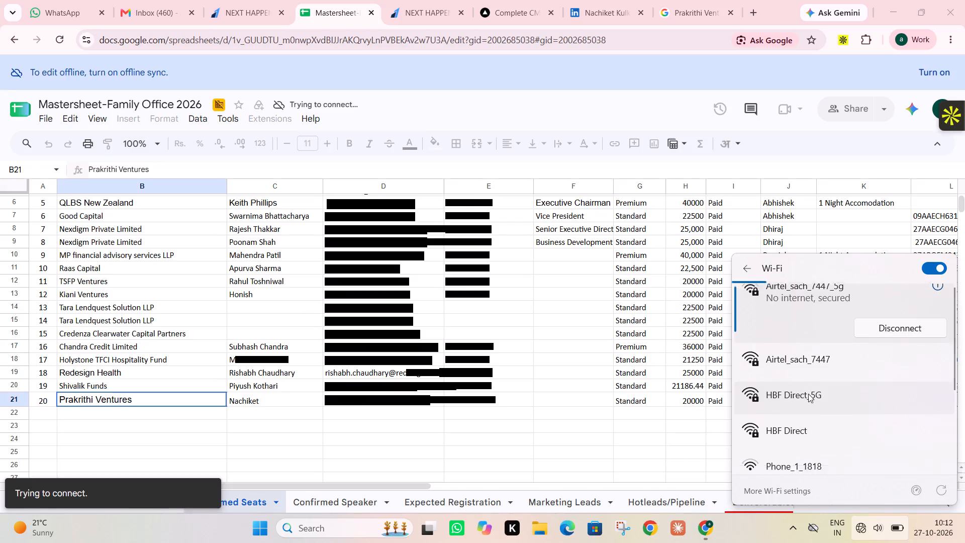
{"action": "scroll", "coordinate": [808, 394], "scroll_direction": "down", "scroll_amount": 3}
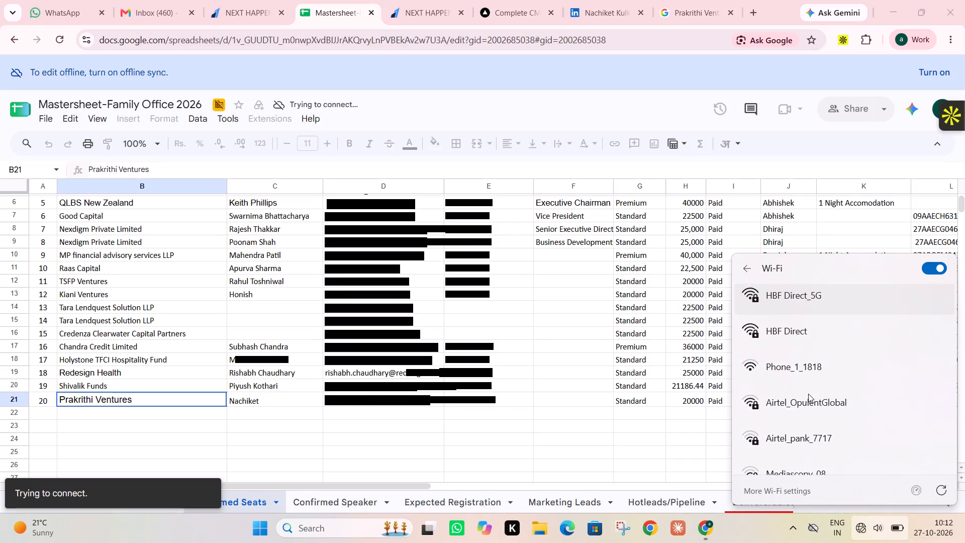
{"action": "scroll", "coordinate": [808, 394], "scroll_direction": "up", "scroll_amount": 3}
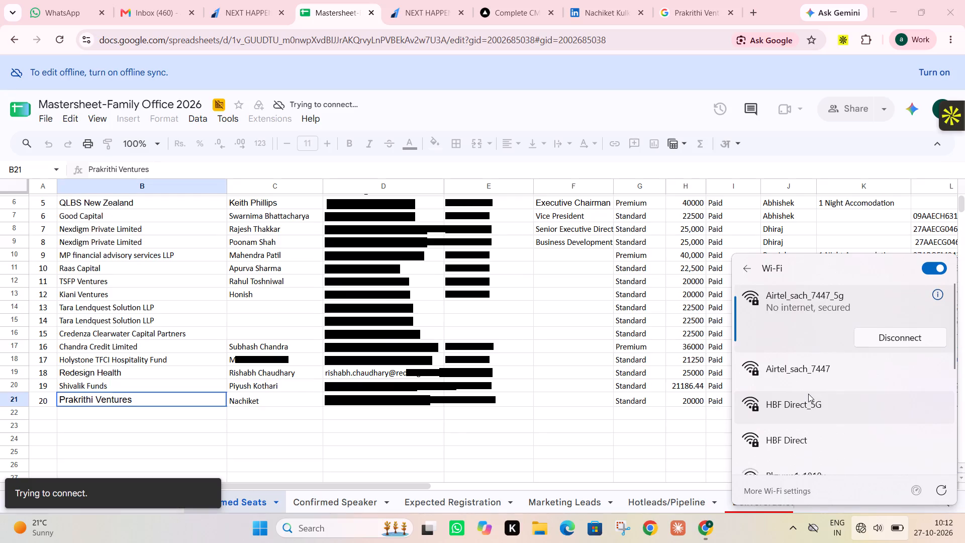
{"action": "scroll", "coordinate": [808, 394], "scroll_direction": "up", "scroll_amount": 1}
{"action": "left_click", "coordinate": [807, 306]}
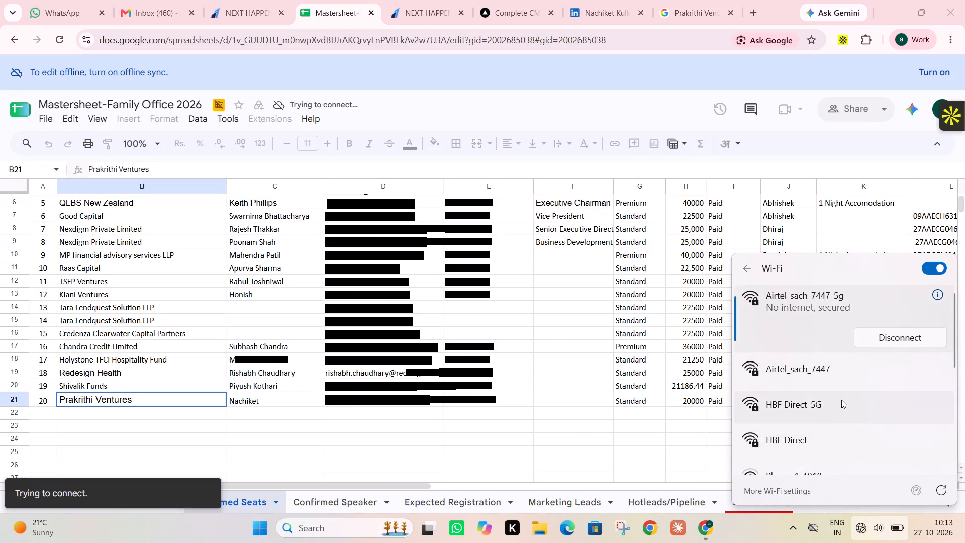
{"action": "scroll", "coordinate": [841, 400], "scroll_direction": "down", "scroll_amount": 4}
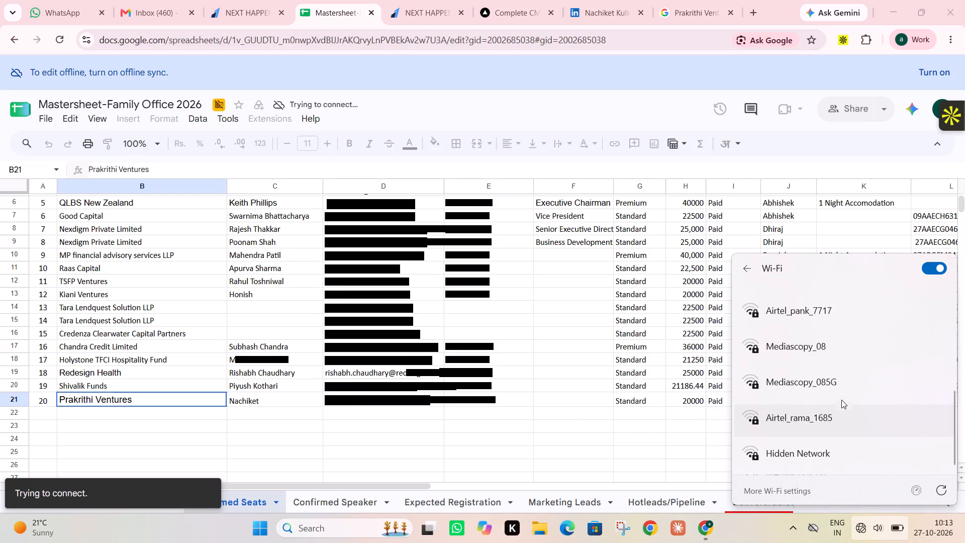
{"action": "scroll", "coordinate": [841, 400], "scroll_direction": "up", "scroll_amount": 3}
{"action": "left_click", "coordinate": [655, 451]}
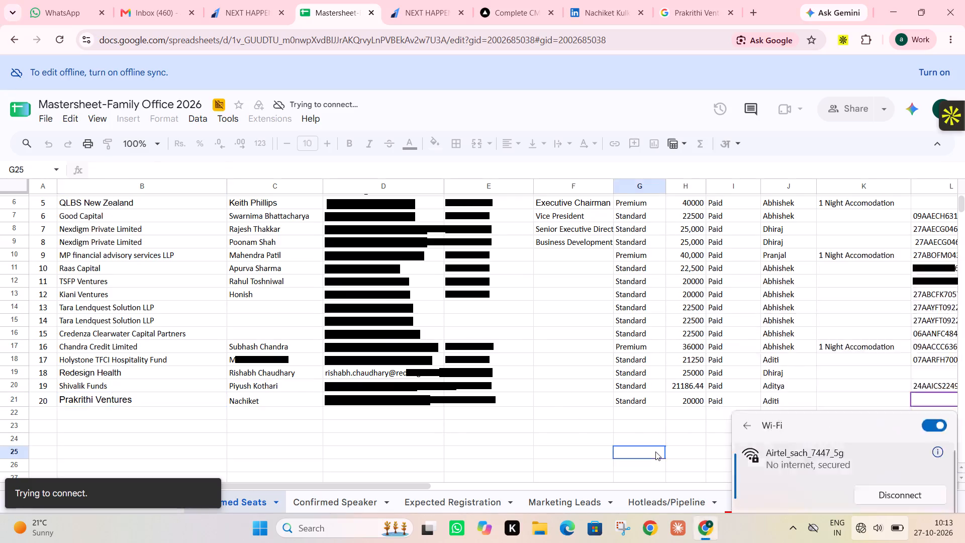
Connect the computer to the Airtel_rohi_7447 Wi-Fi network.
{"action": "left_click", "coordinate": [854, 542]}
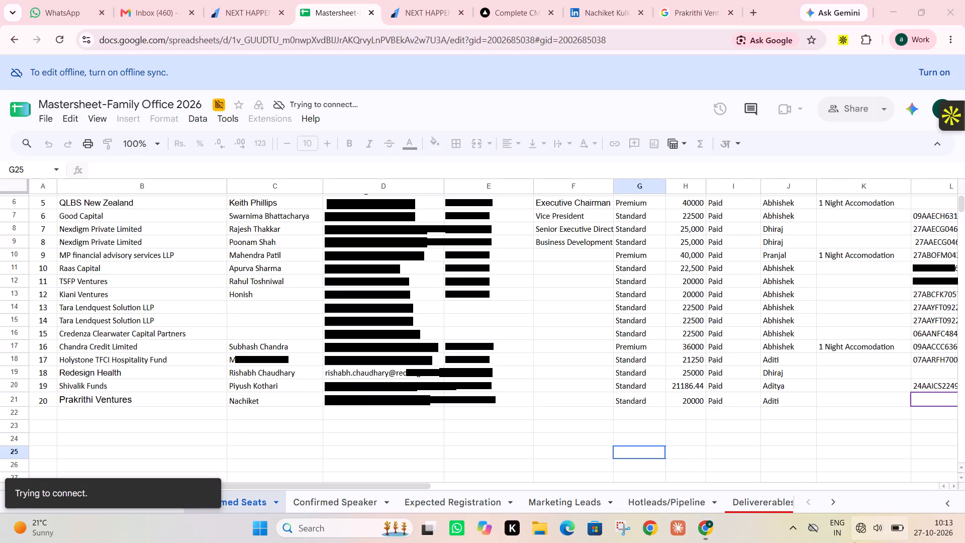
{"action": "left_click", "coordinate": [799, 291]}
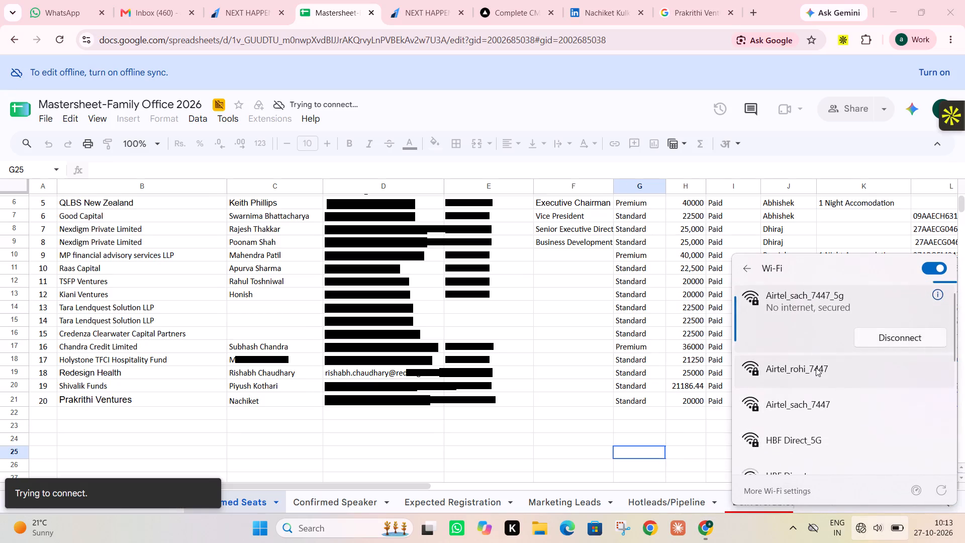
{"action": "left_click", "coordinate": [816, 368]}
{"action": "left_click", "coordinate": [878, 384]}
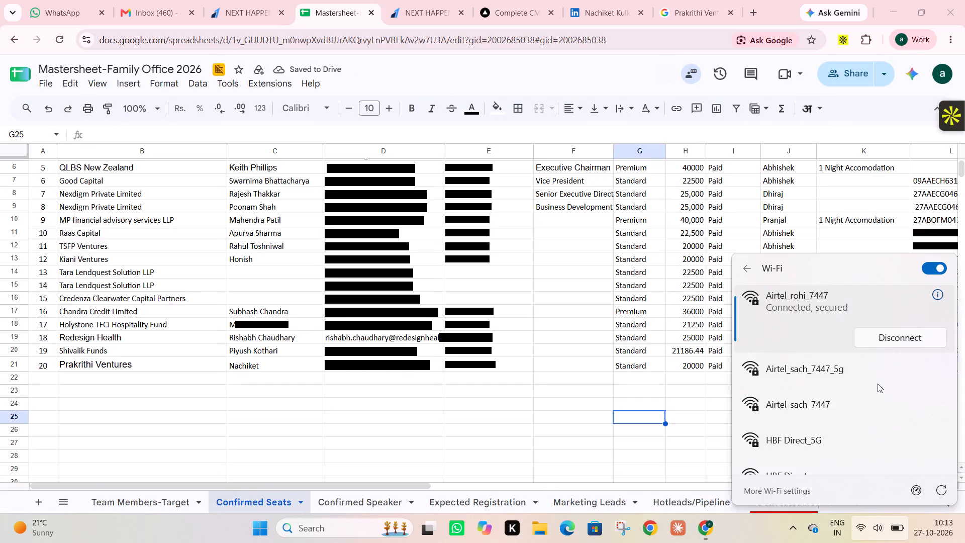
Set the font of the whole Company Name column in the Confirmed Seats sheet to Calibri.
{"action": "scroll", "coordinate": [115, 199], "scroll_direction": "up", "scroll_amount": 2}
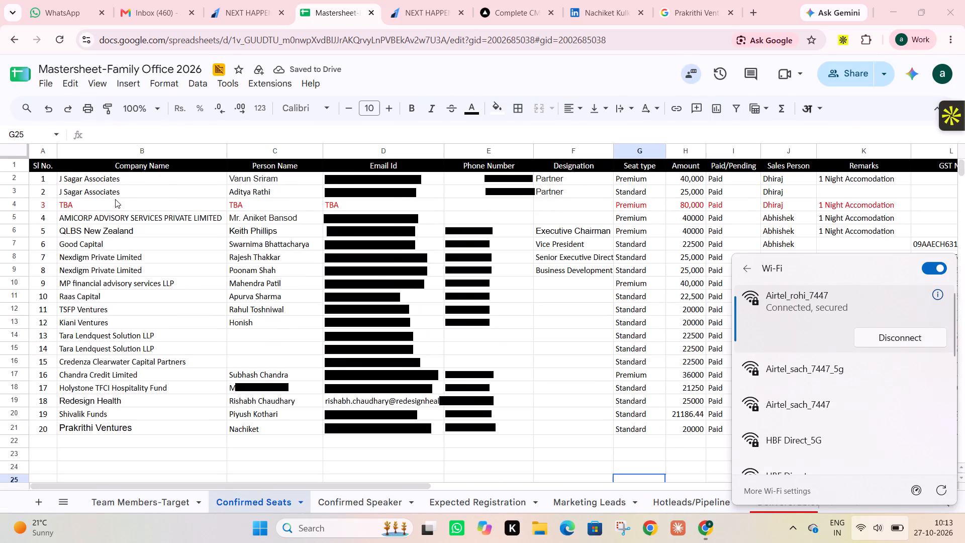
{"action": "scroll", "coordinate": [115, 199], "scroll_direction": "up", "scroll_amount": 1}
{"action": "left_click", "coordinate": [143, 150]}
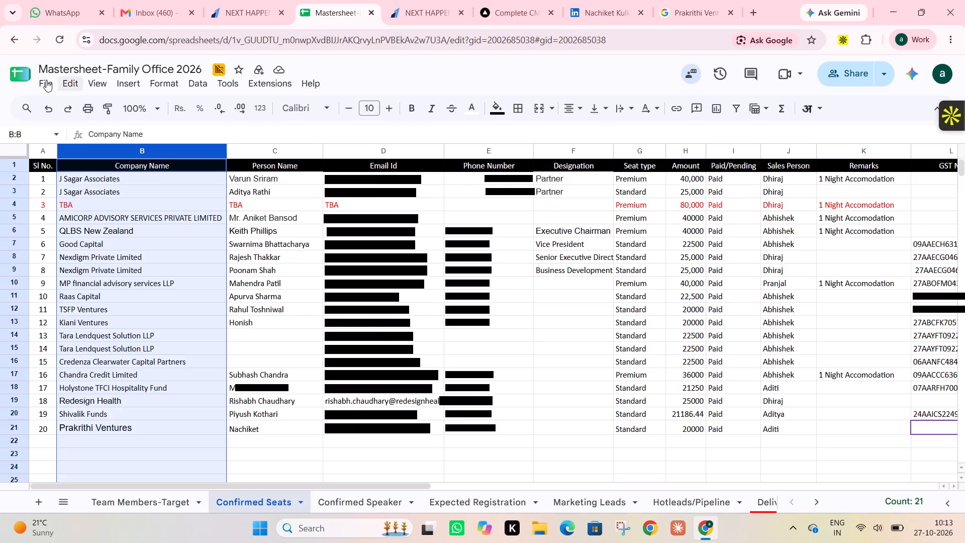
{"action": "left_click", "coordinate": [326, 110]}
{"action": "left_click", "coordinate": [306, 256]}
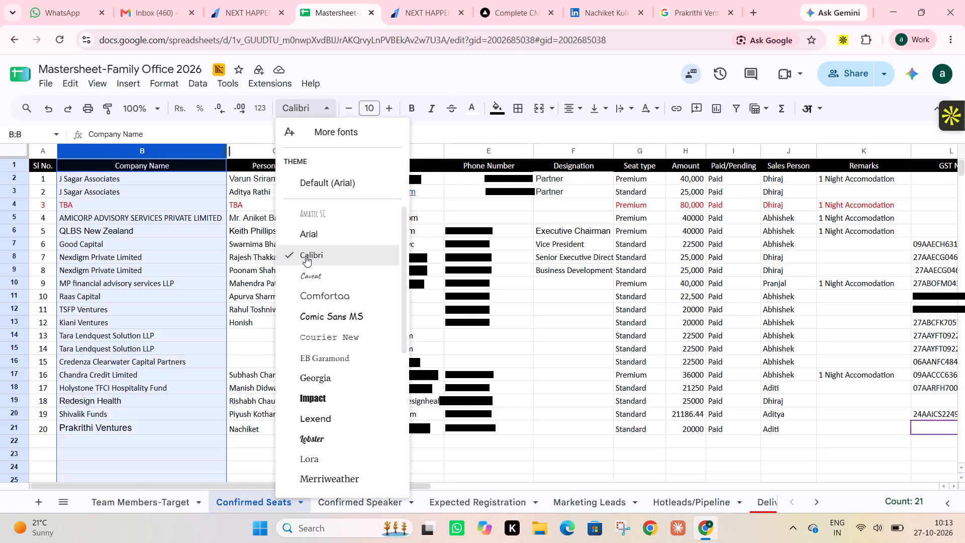
{"action": "left_click", "coordinate": [258, 462]}
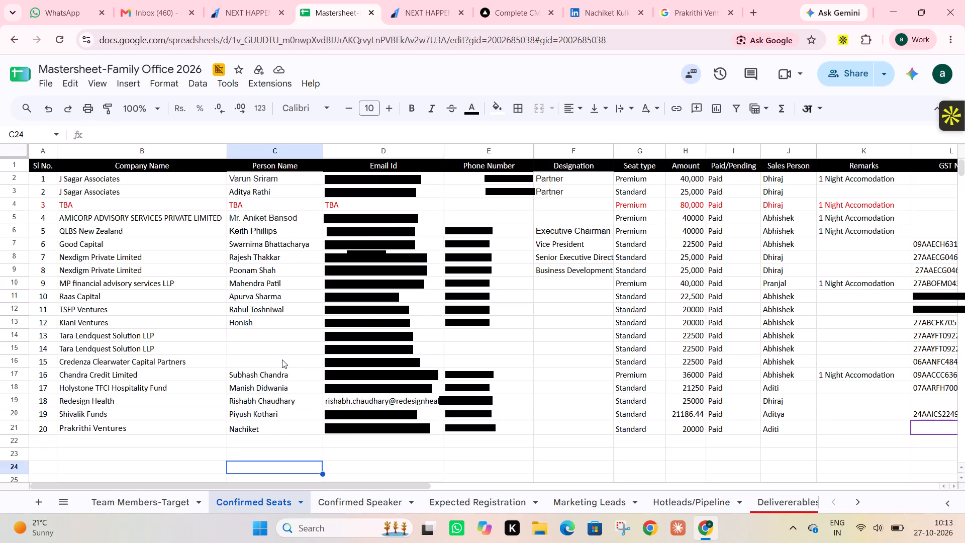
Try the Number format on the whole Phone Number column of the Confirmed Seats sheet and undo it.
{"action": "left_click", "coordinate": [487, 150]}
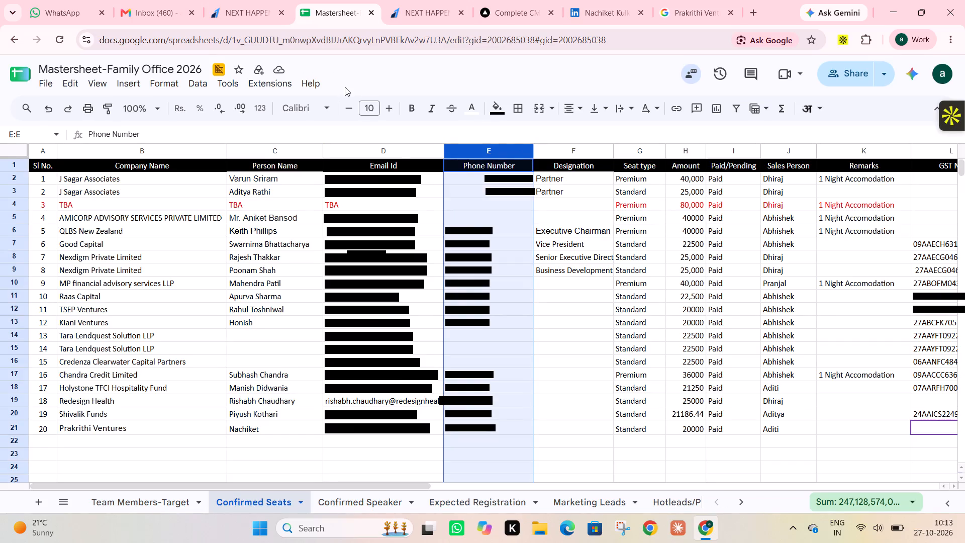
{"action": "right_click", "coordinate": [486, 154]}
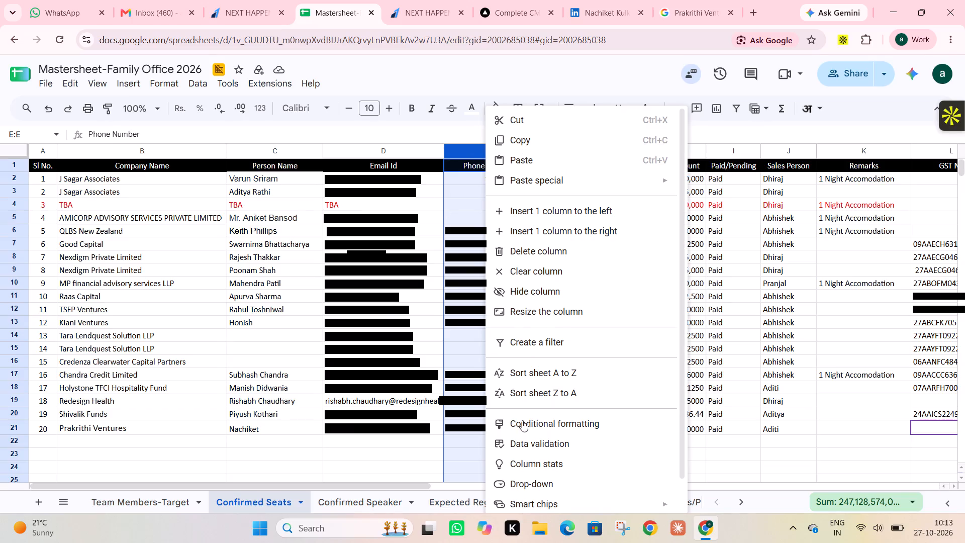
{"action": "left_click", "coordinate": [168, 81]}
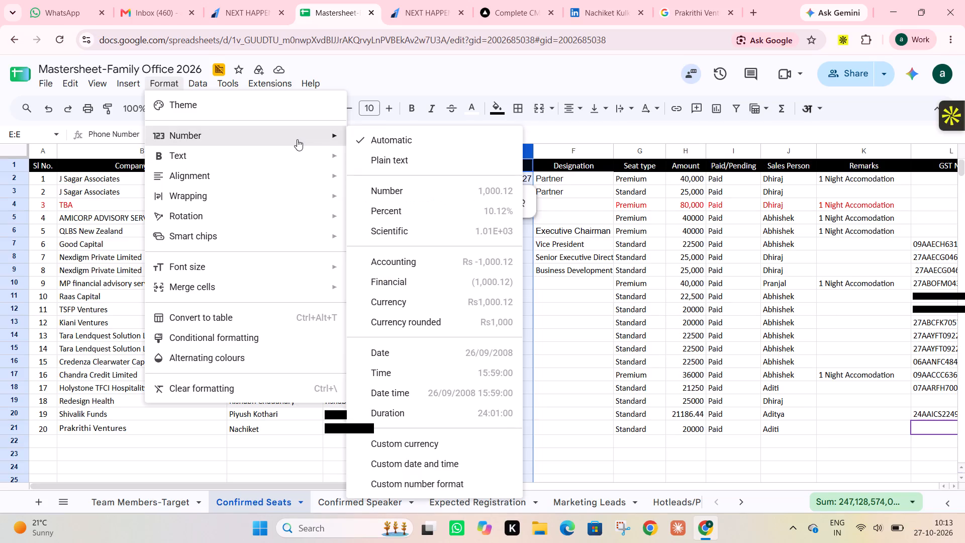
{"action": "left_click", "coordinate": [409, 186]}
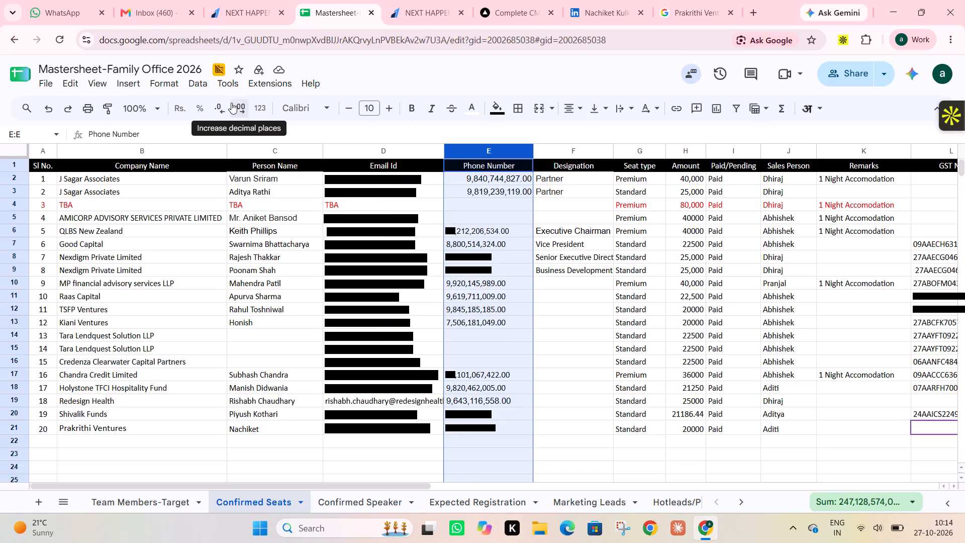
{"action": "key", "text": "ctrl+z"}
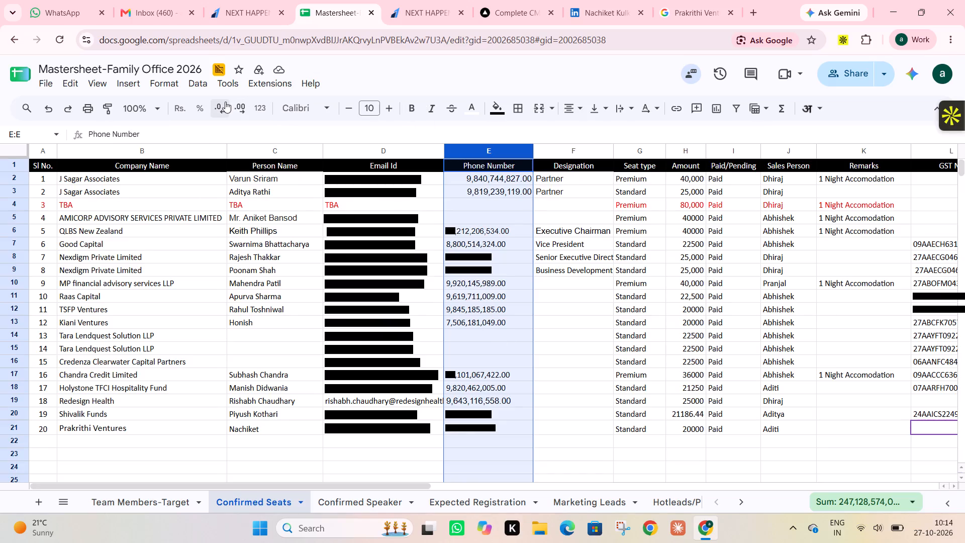
Format the whole Phone Number column of the Confirmed Seats sheet as plain text.
{"action": "left_click", "coordinate": [168, 84]}
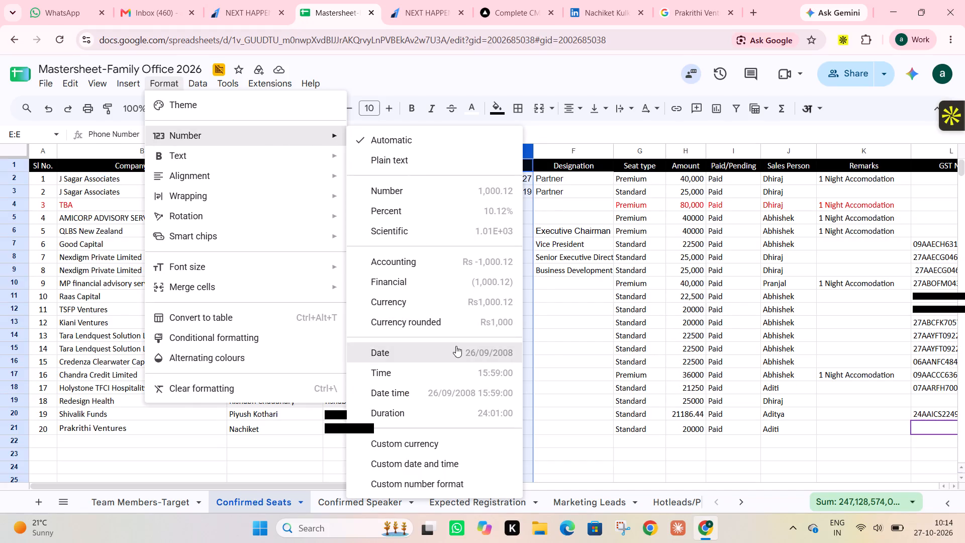
{"action": "scroll", "coordinate": [458, 287], "scroll_direction": "down", "scroll_amount": 2}
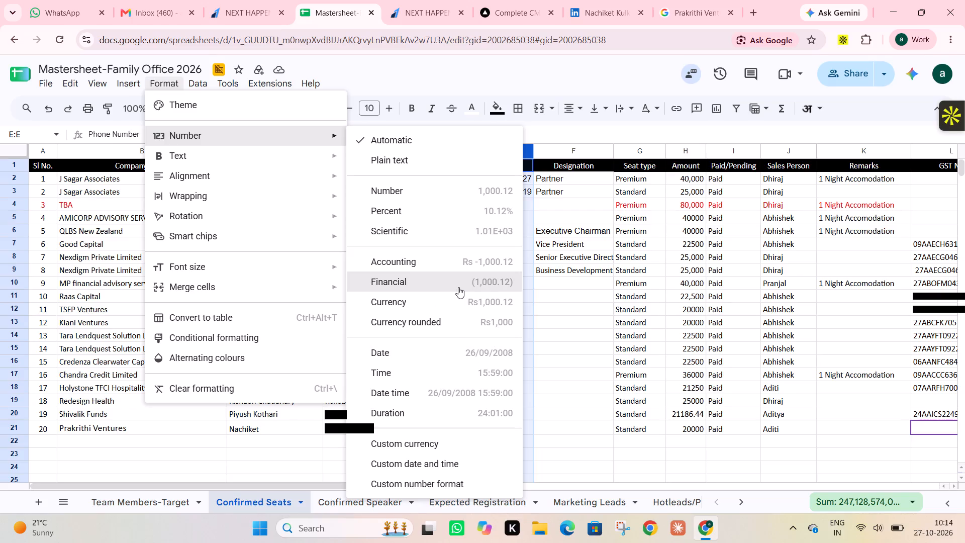
{"action": "scroll", "coordinate": [458, 287], "scroll_direction": "down", "scroll_amount": 1}
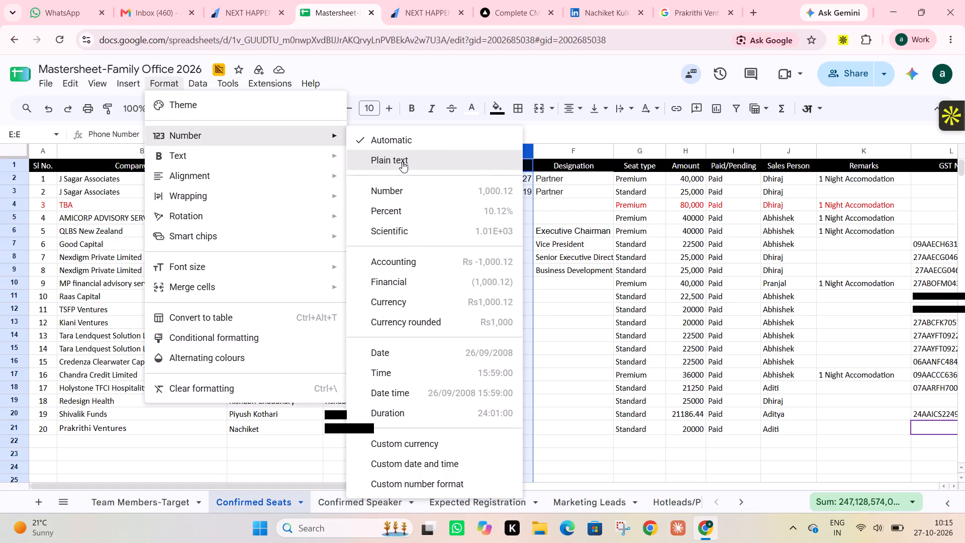
{"action": "left_click", "coordinate": [402, 161]}
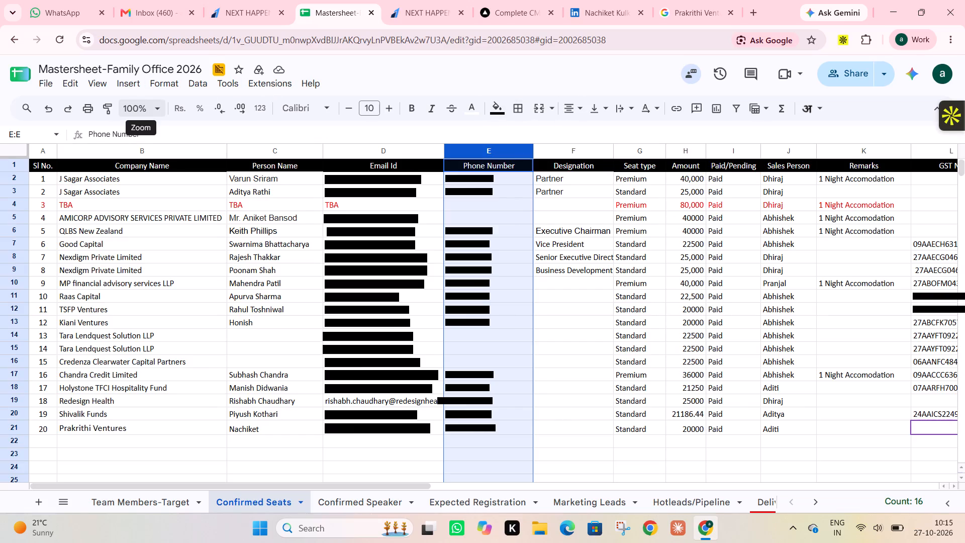
Try right alignment on the Phone Number column and settle on horizontal centre alignment for all its cells.
{"action": "left_click", "coordinate": [581, 110]}
{"action": "left_click", "coordinate": [609, 130]}
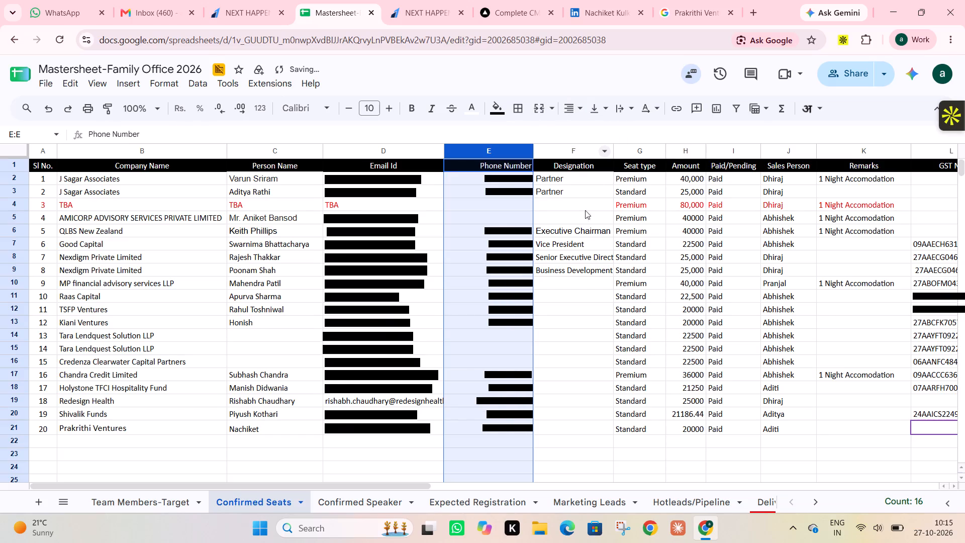
{"action": "left_click", "coordinate": [582, 110]}
{"action": "left_click", "coordinate": [590, 129]}
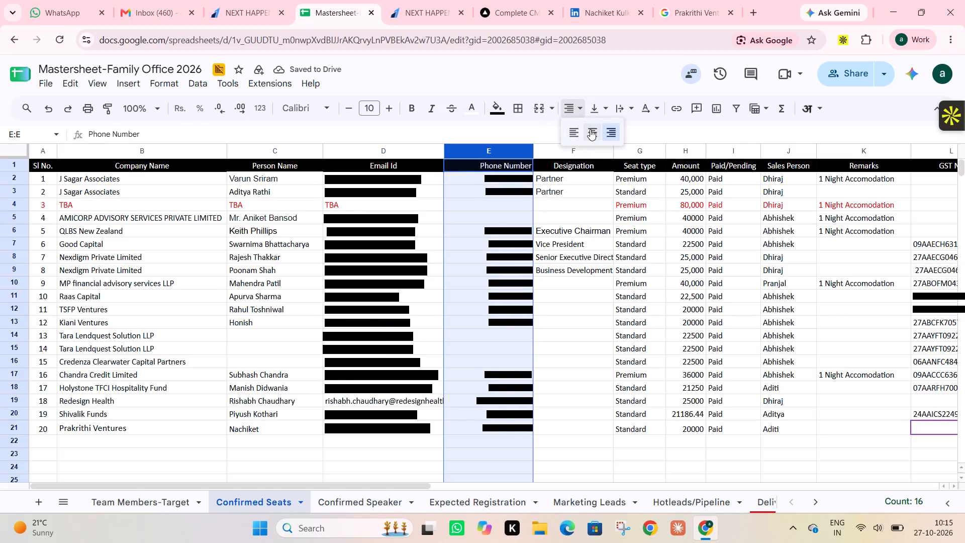
{"action": "left_click", "coordinate": [577, 424]}
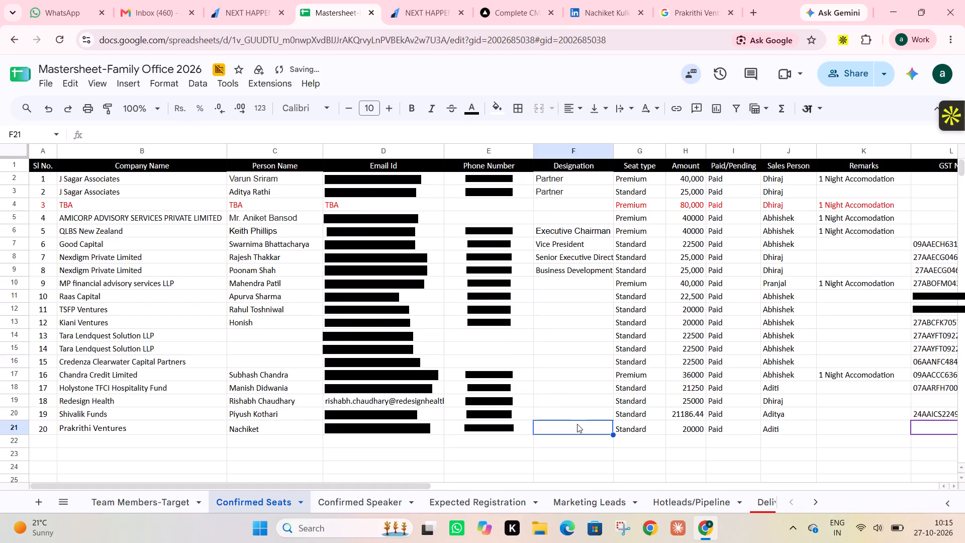
{"action": "scroll", "coordinate": [577, 424], "scroll_direction": "left", "scroll_amount": 4}
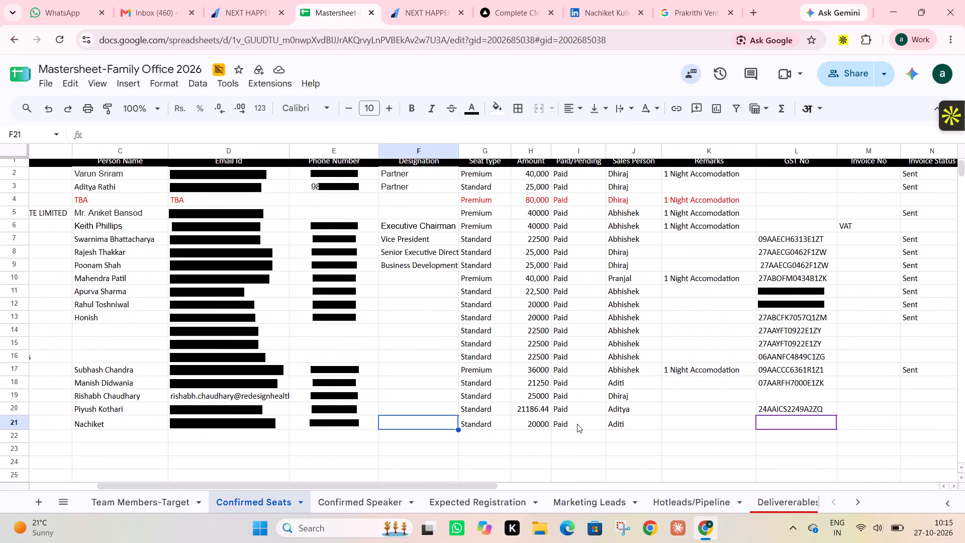
{"action": "left_click", "coordinate": [531, 145]}
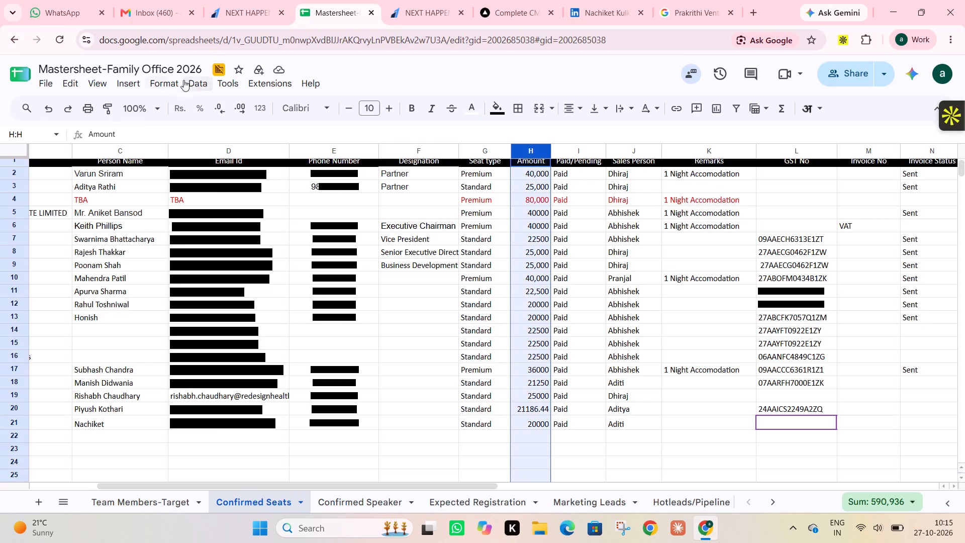
{"action": "left_click", "coordinate": [168, 76]}
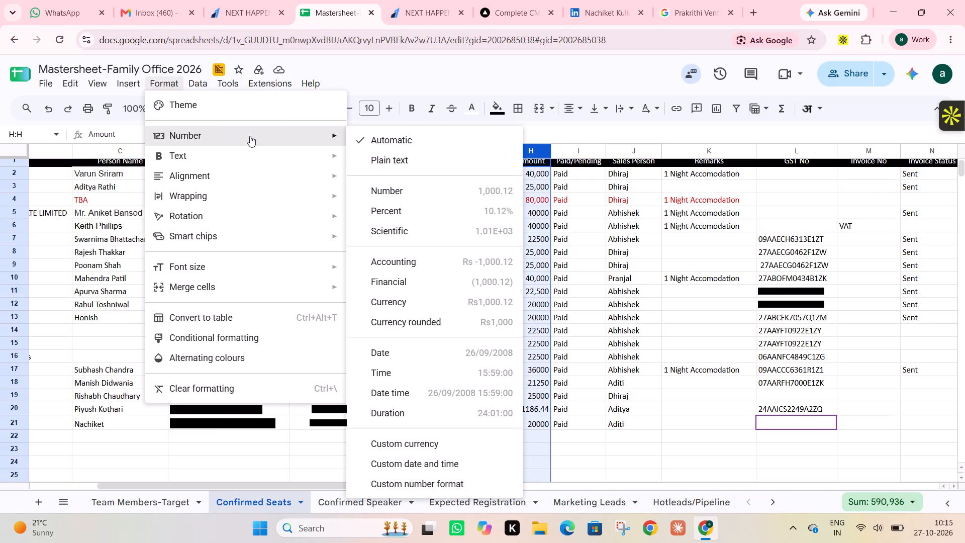
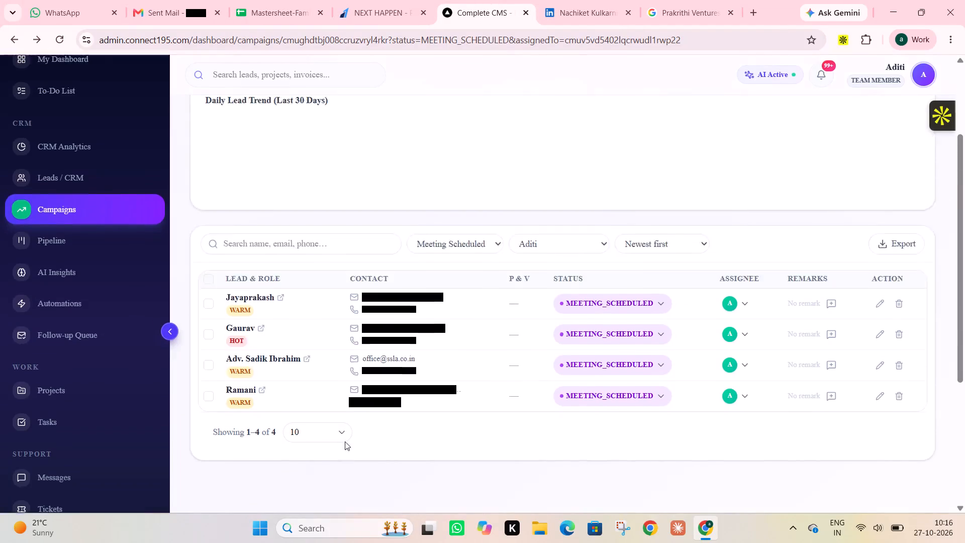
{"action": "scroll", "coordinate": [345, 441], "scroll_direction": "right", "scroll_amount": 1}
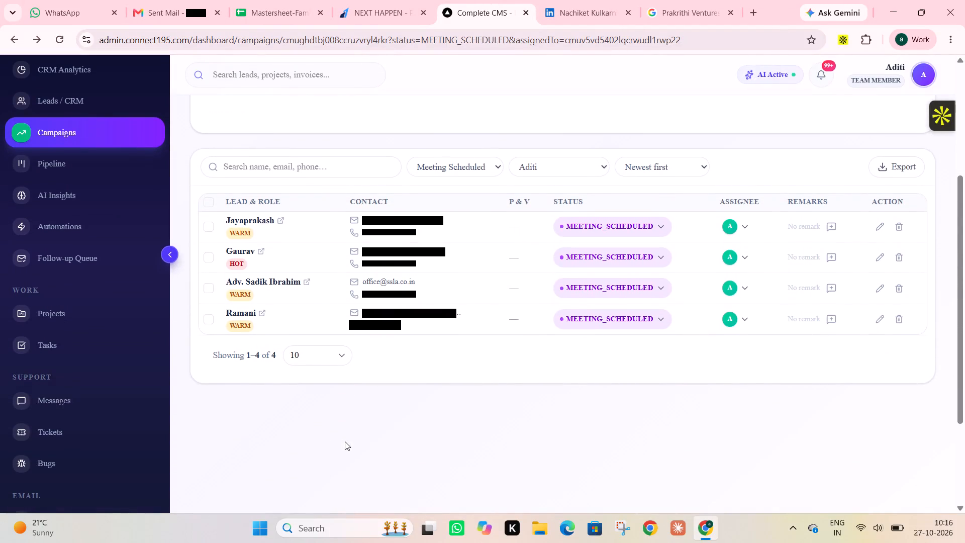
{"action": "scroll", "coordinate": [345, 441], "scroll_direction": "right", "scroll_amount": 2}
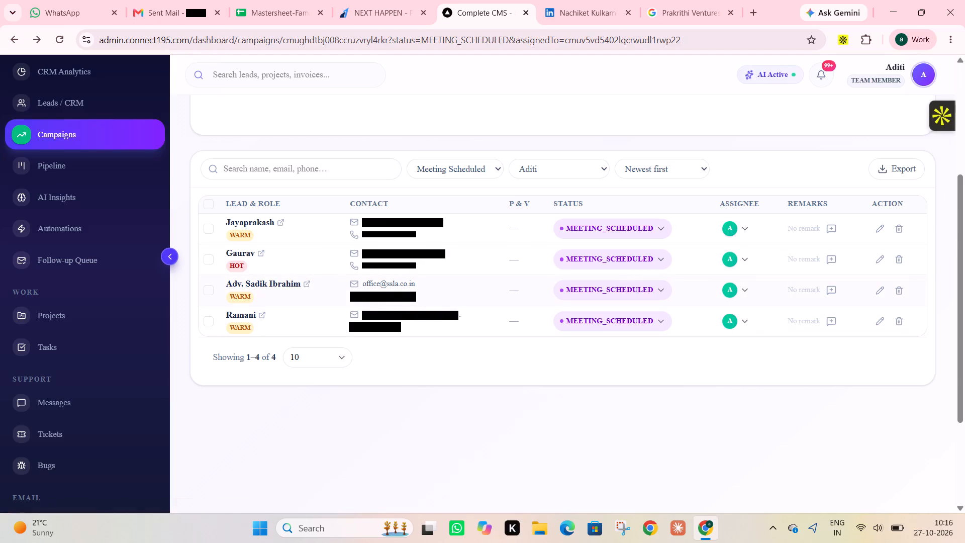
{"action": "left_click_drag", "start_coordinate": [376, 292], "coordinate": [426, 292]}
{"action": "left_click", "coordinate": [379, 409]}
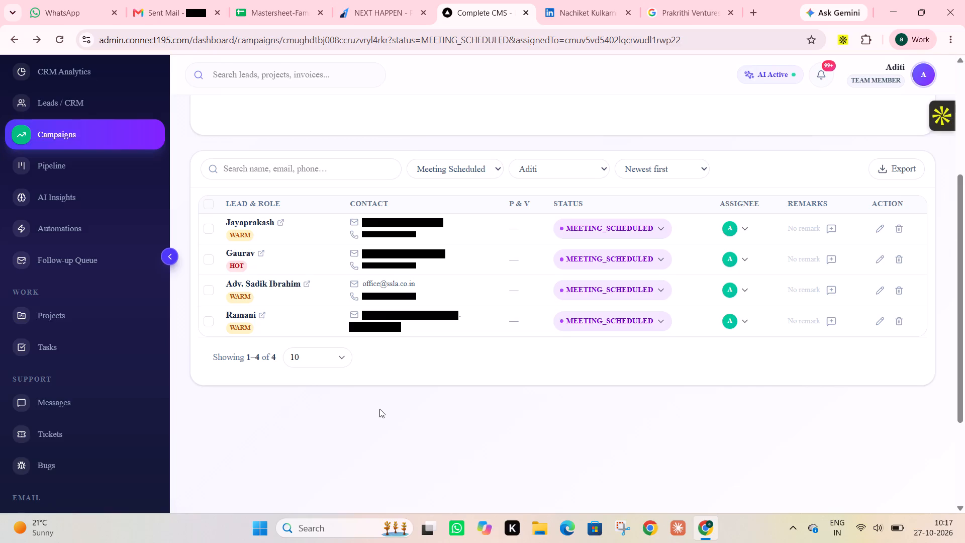
Examine the Jayaprakash lead's record, including its activity timeline and discussion notes, and return to the campaign's Meeting Scheduled leads.
{"action": "left_click", "coordinate": [277, 225]}
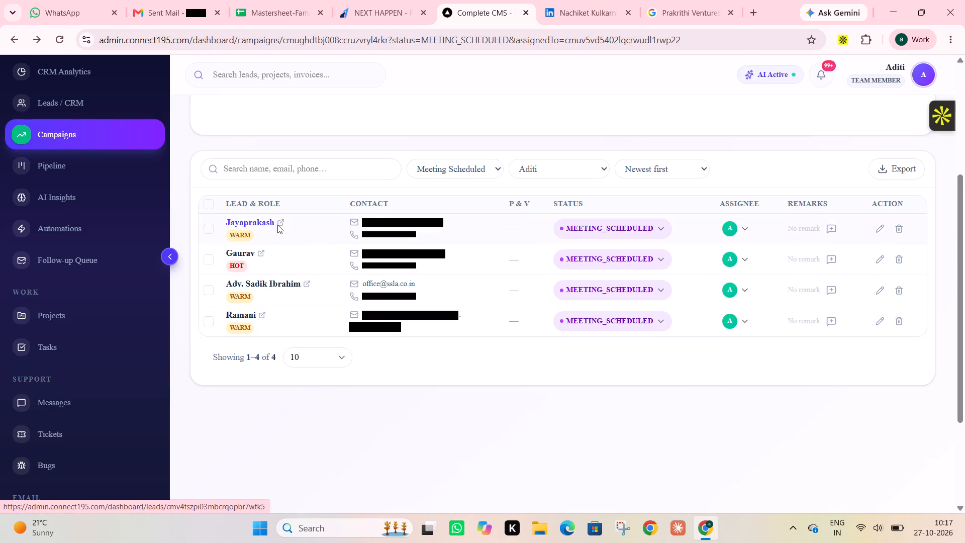
{"action": "scroll", "coordinate": [316, 423], "scroll_direction": "down", "scroll_amount": 6}
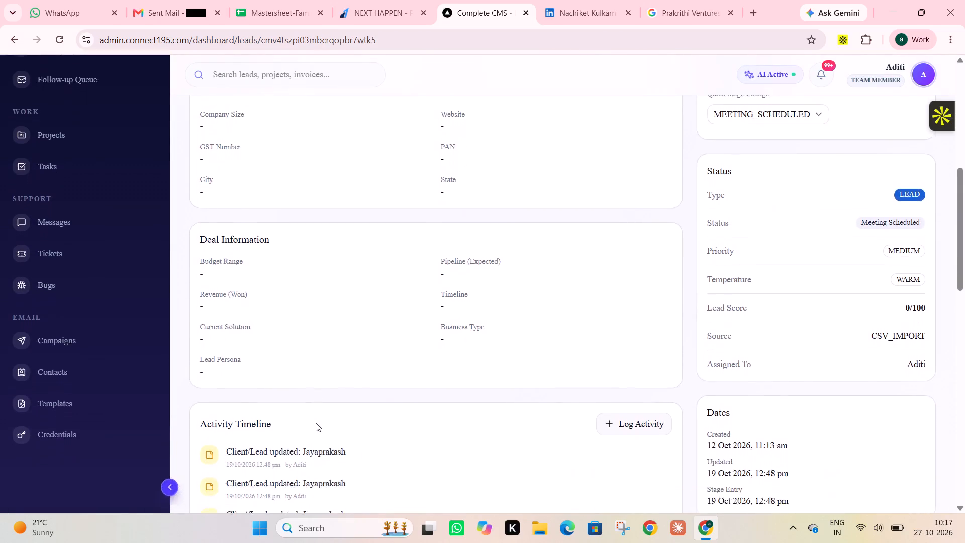
{"action": "scroll", "coordinate": [316, 423], "scroll_direction": "down", "scroll_amount": 3}
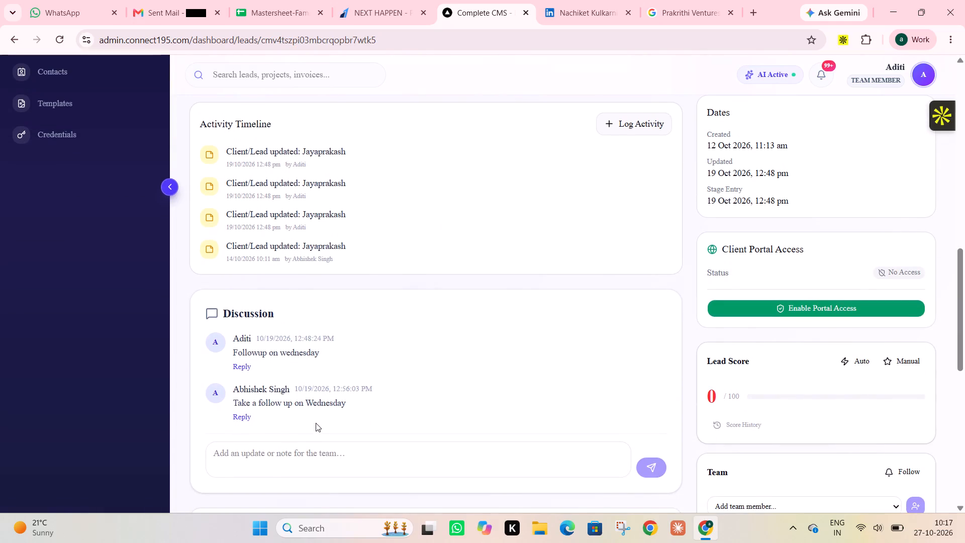
{"action": "scroll", "coordinate": [316, 423], "scroll_direction": "up", "scroll_amount": 7}
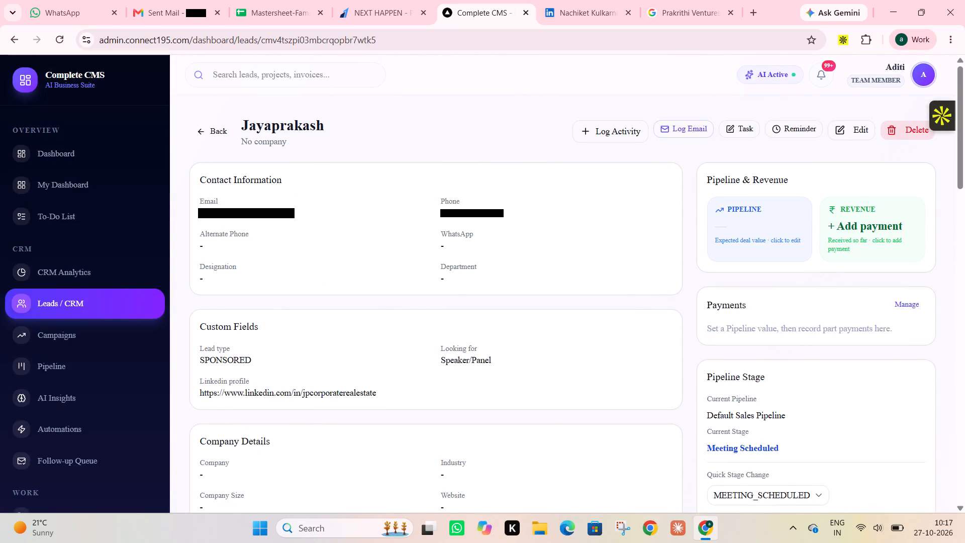
{"action": "left_click", "coordinate": [199, 130]}
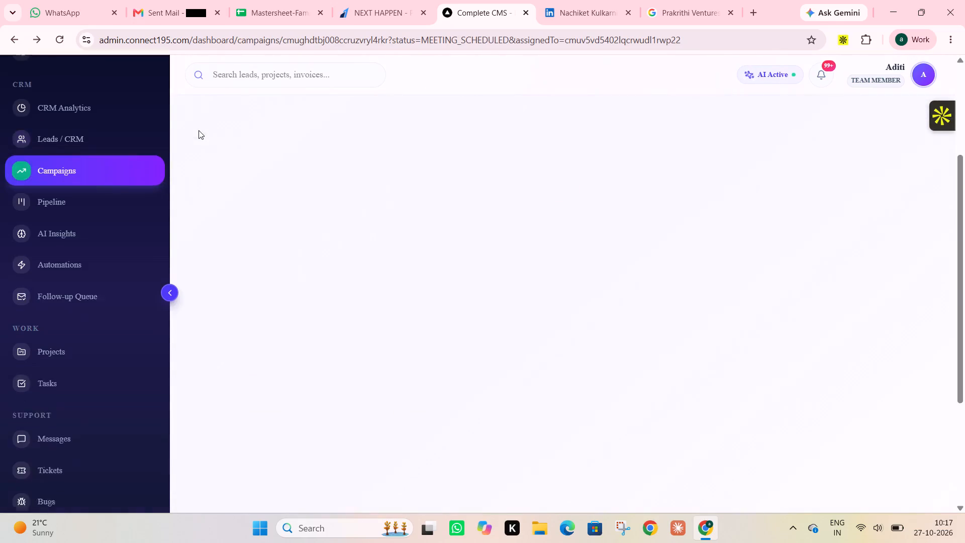
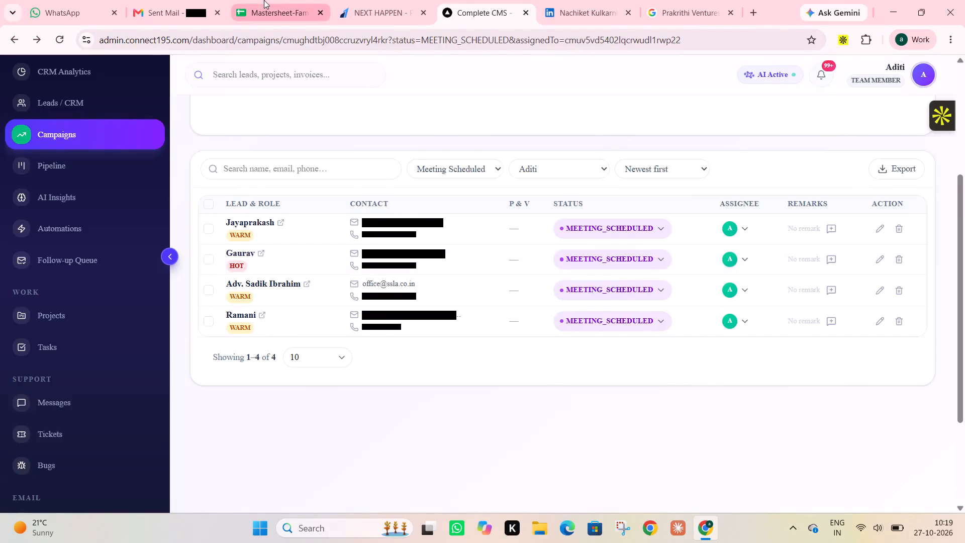
Review the confirmed attendee entries in the Confirmed Seats sheet of the Family Office 2026 mastersheet, including the GST columns.
{"action": "left_click", "coordinate": [264, 0]}
{"action": "scroll", "coordinate": [355, 301], "scroll_direction": "down", "scroll_amount": 1}
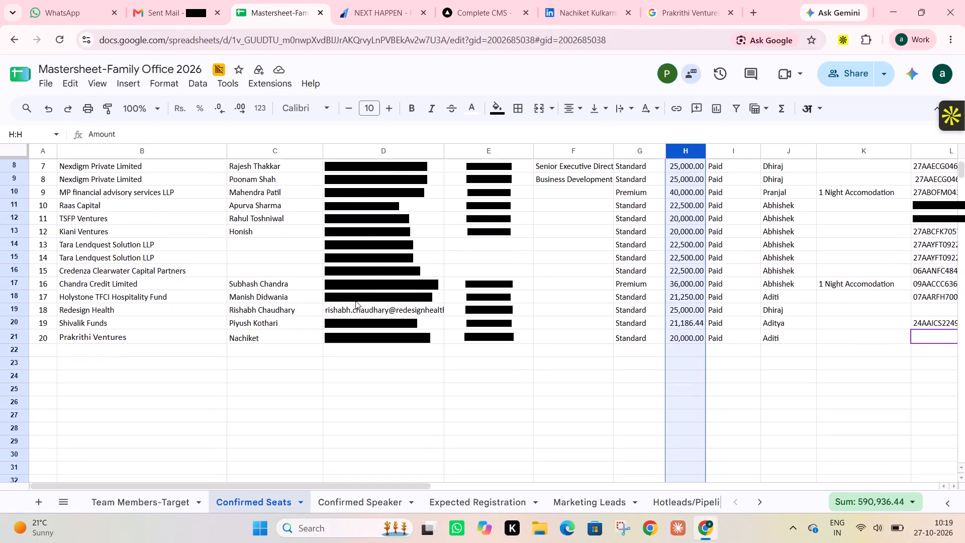
{"action": "scroll", "coordinate": [468, 354], "scroll_direction": "up", "scroll_amount": 2}
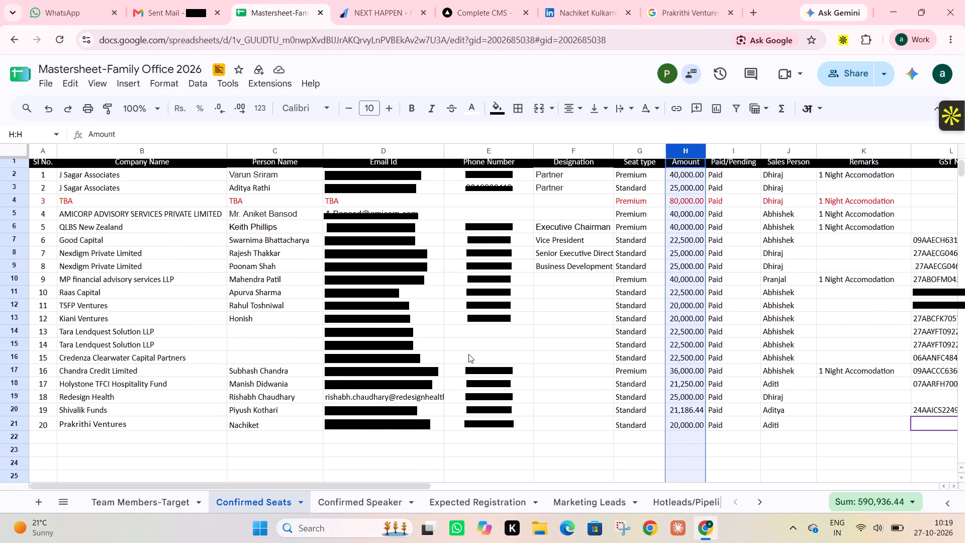
{"action": "scroll", "coordinate": [468, 354], "scroll_direction": "up", "scroll_amount": 1}
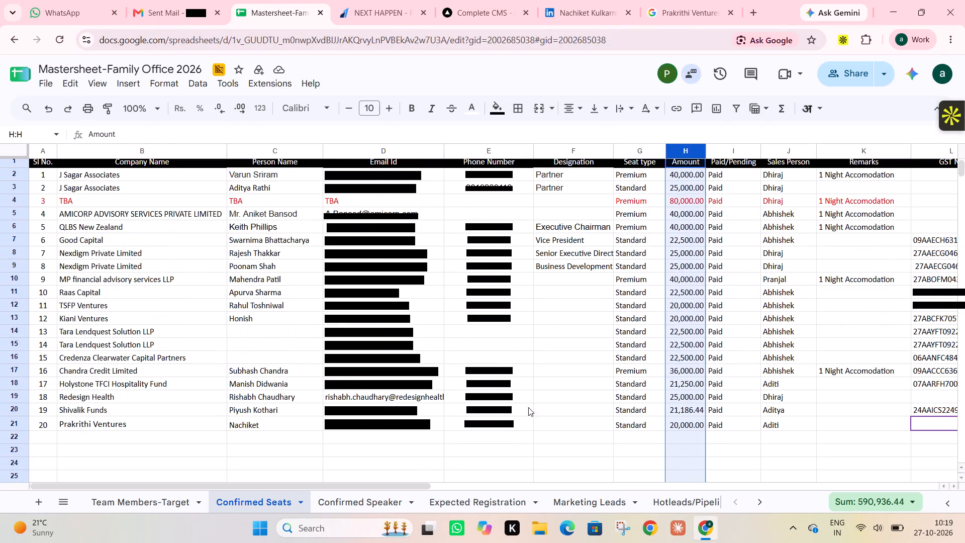
{"action": "scroll", "coordinate": [531, 419], "scroll_direction": "down", "scroll_amount": 1}
{"action": "left_click", "coordinate": [531, 419]}
{"action": "scroll", "coordinate": [531, 419], "scroll_direction": "left", "scroll_amount": 2}
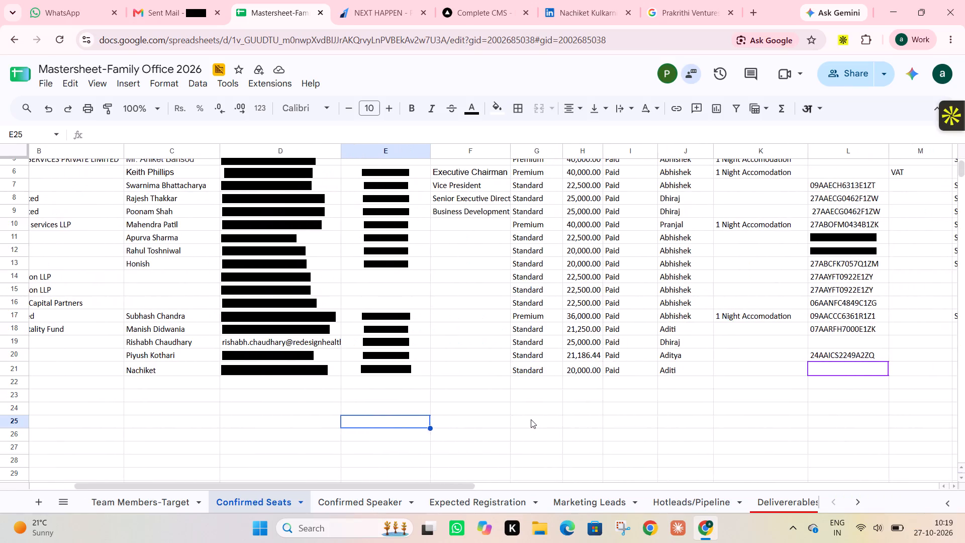
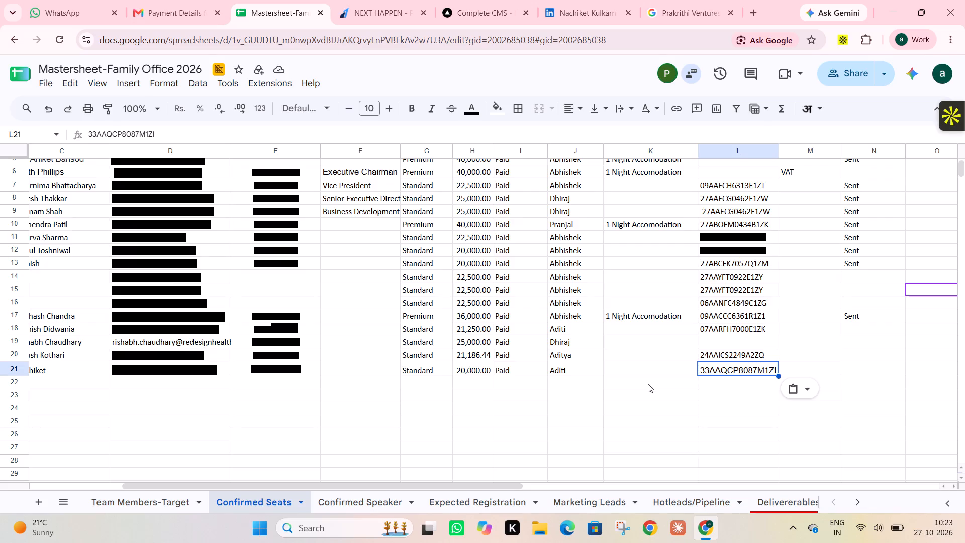
Select the entire Holystone TFCI Hospitality Fund row in the Confirmed Seats sheet.
{"action": "scroll", "coordinate": [648, 384], "scroll_direction": "right", "scroll_amount": 1}
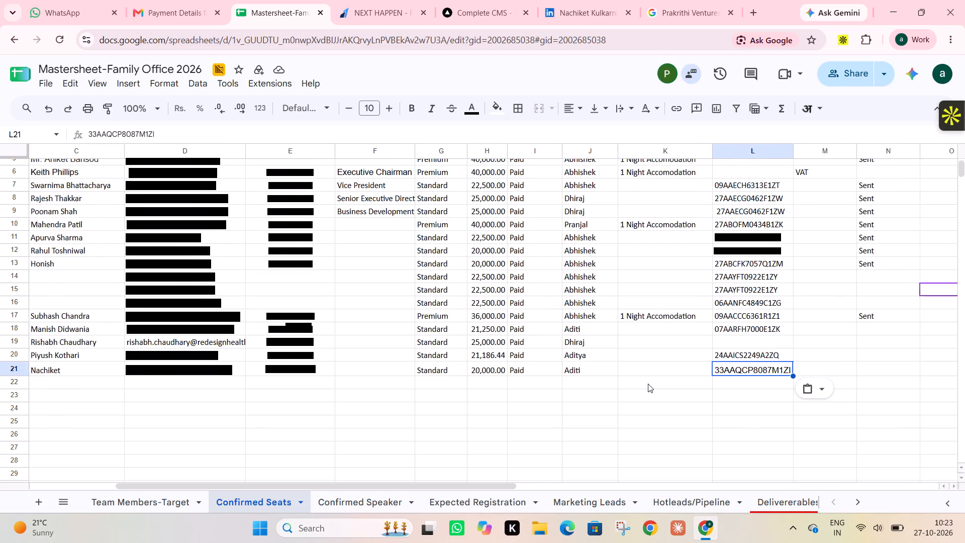
{"action": "scroll", "coordinate": [648, 384], "scroll_direction": "right", "scroll_amount": 4}
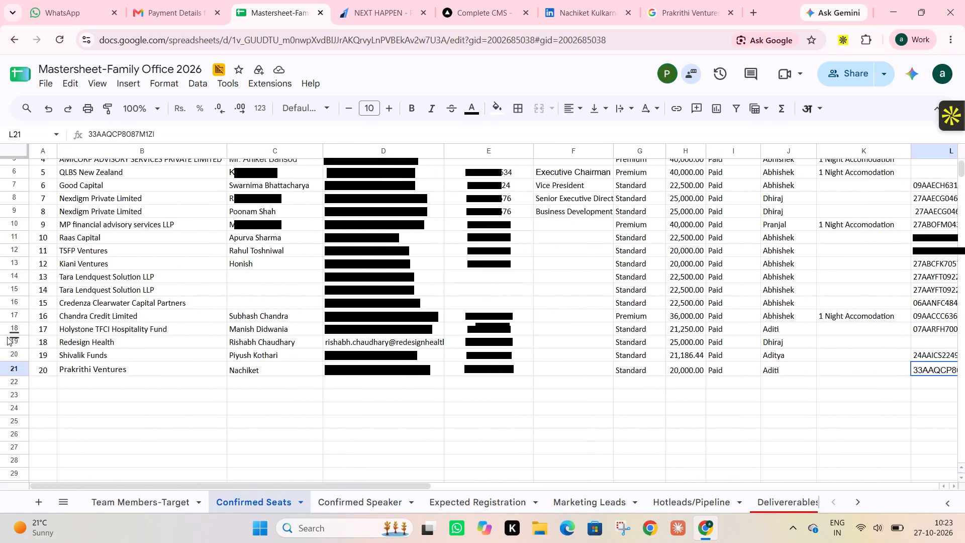
{"action": "left_click", "coordinate": [17, 329]}
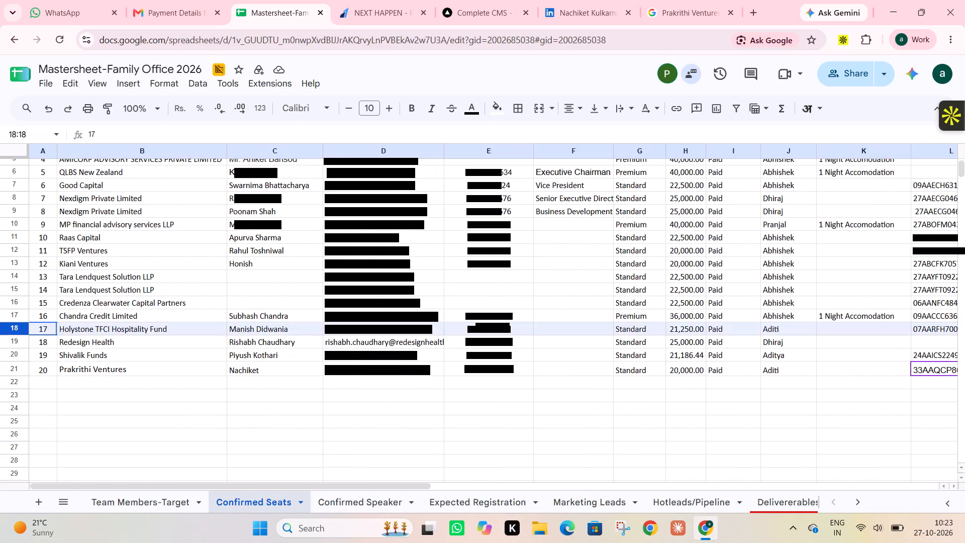
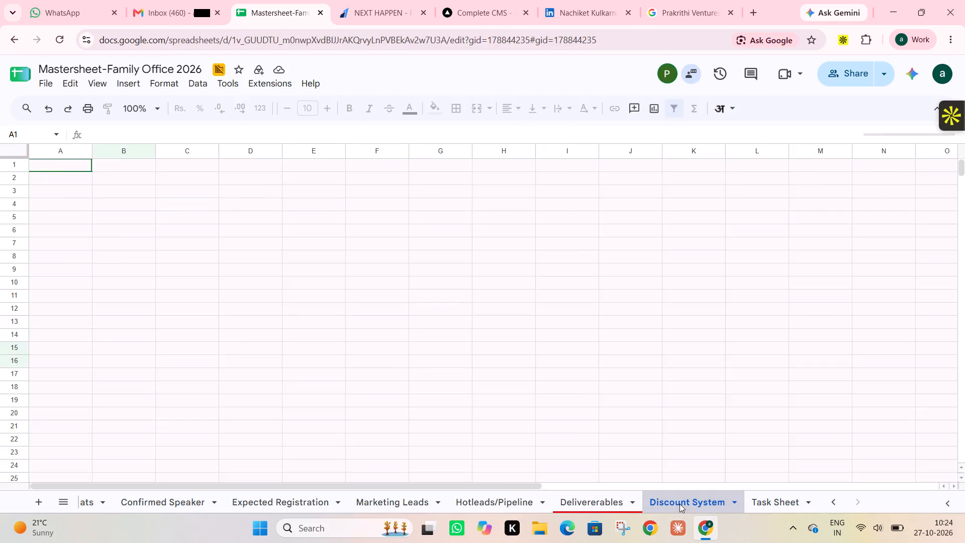
Review the discounted pass prices in Discount System, check the Hotleads/Pipeline and Marketing Leads sheets, and go to Confirmed Speaker.
{"action": "scroll", "coordinate": [528, 409], "scroll_direction": "up", "scroll_amount": 1}
{"action": "scroll", "coordinate": [528, 409], "scroll_direction": "right", "scroll_amount": 1}
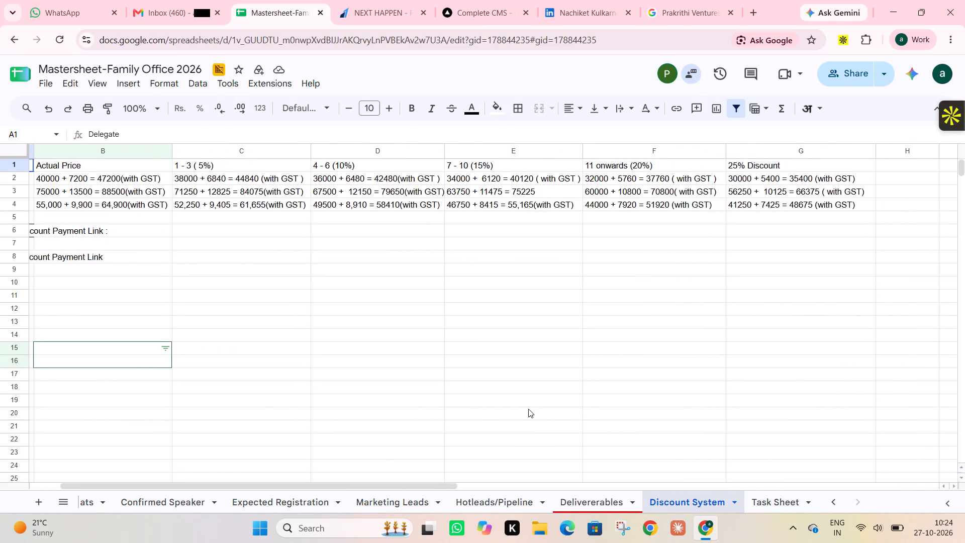
{"action": "scroll", "coordinate": [528, 409], "scroll_direction": "right", "scroll_amount": 1}
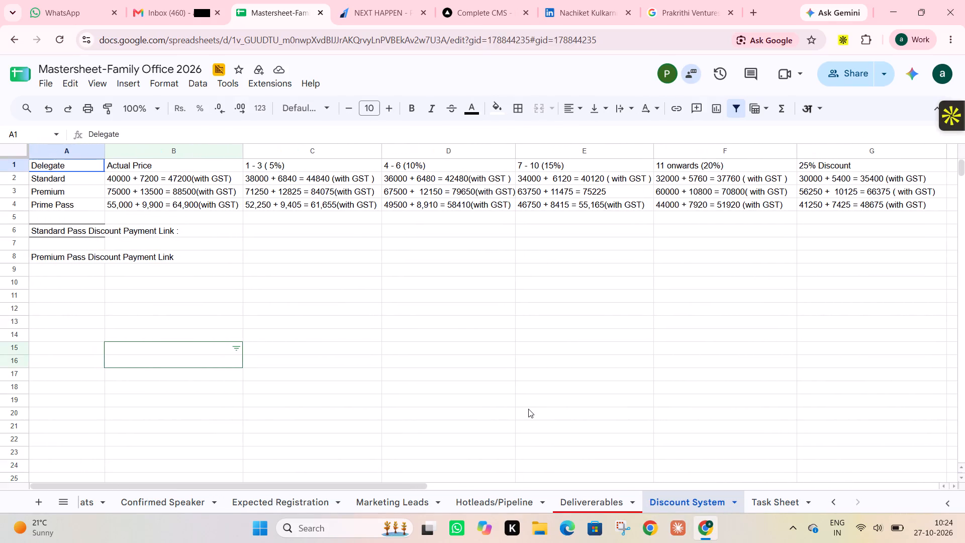
{"action": "scroll", "coordinate": [528, 409], "scroll_direction": "right", "scroll_amount": 1}
{"action": "left_click", "coordinate": [481, 491]}
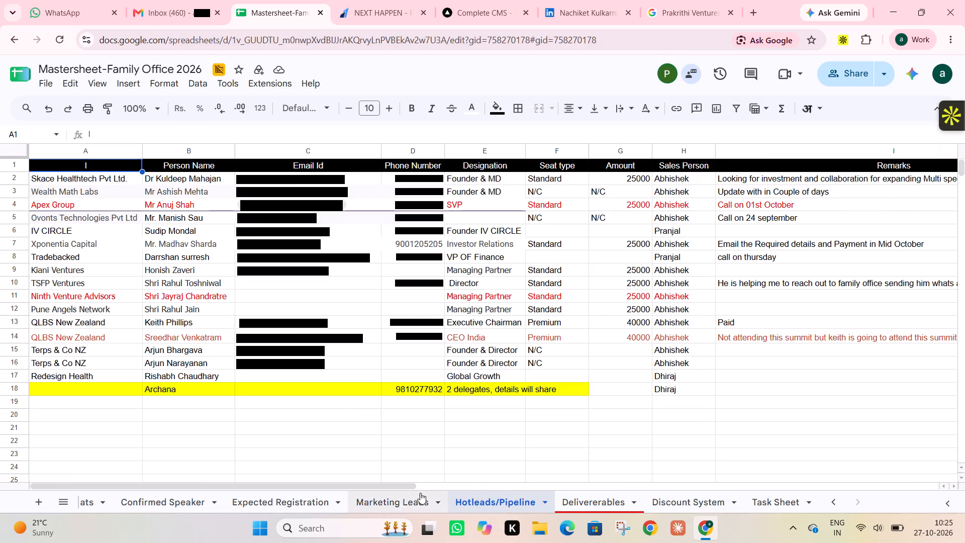
{"action": "left_click", "coordinate": [395, 497]}
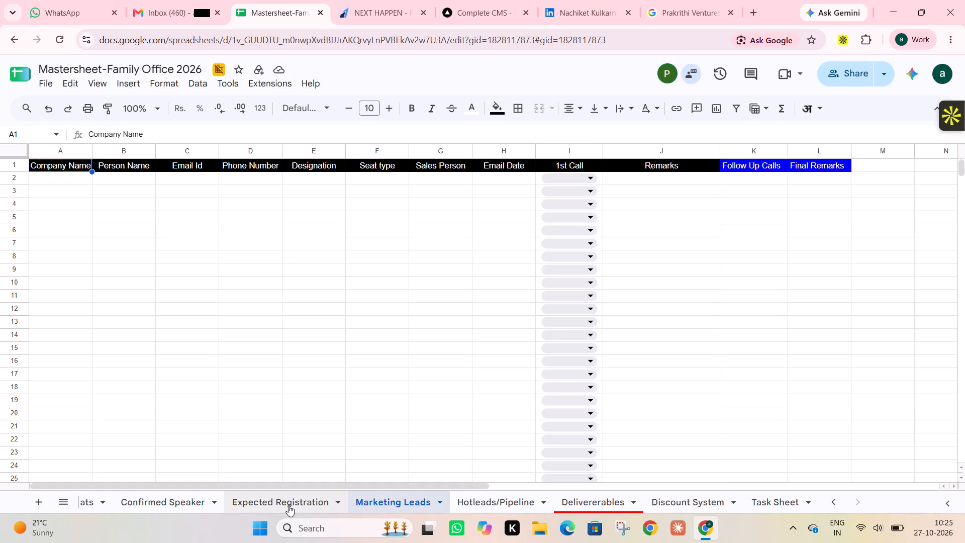
{"action": "left_click", "coordinate": [180, 497]}
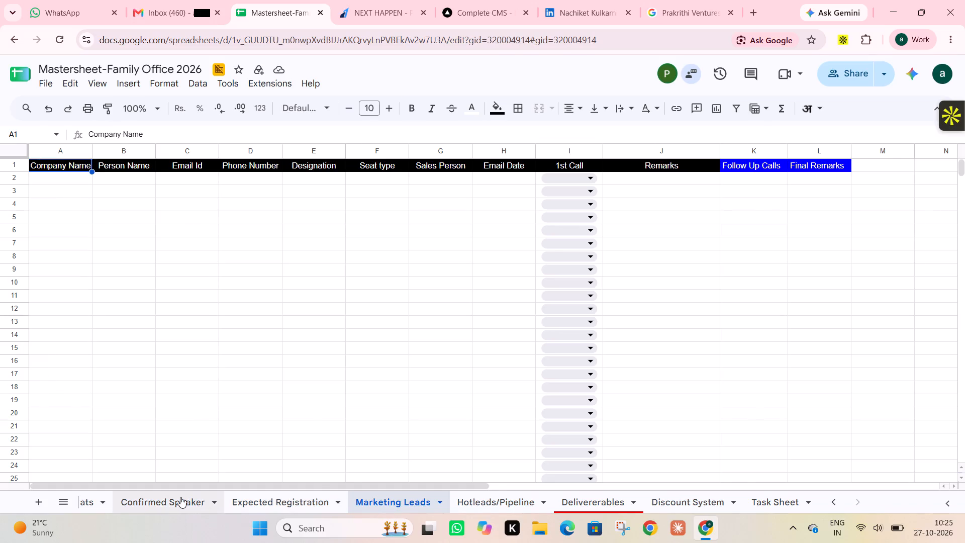
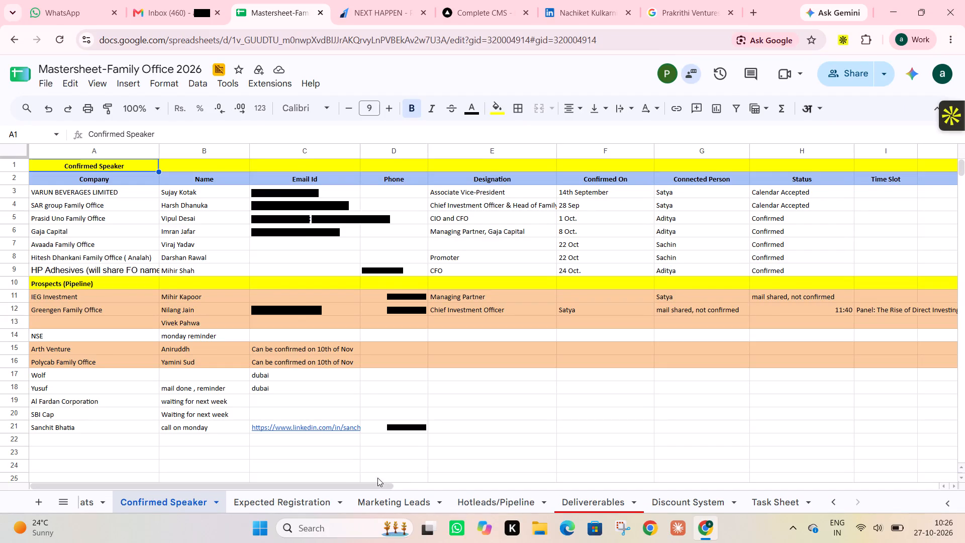
Switch back to the CMS campaign page to view the assigned leads filtered to Meeting Scheduled.
{"action": "left_click", "coordinate": [482, 0]}
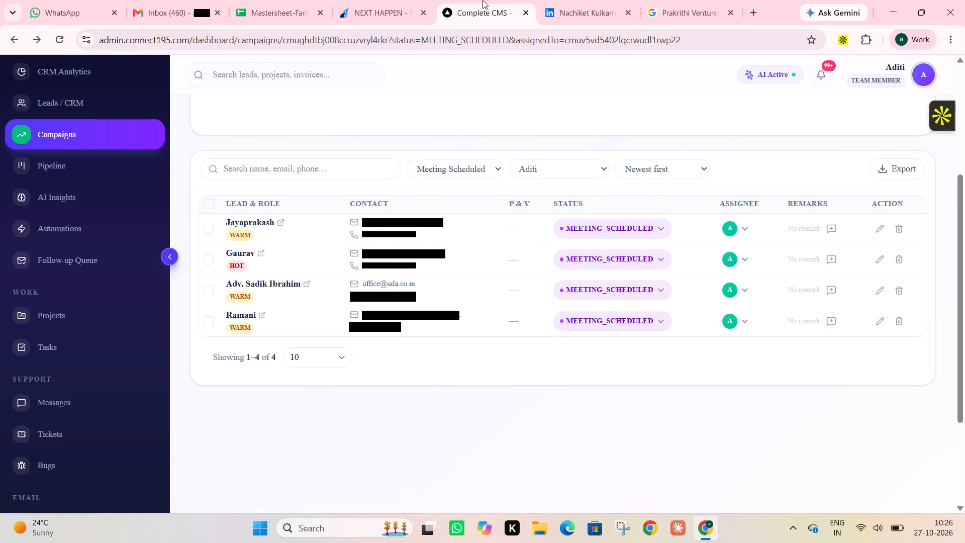
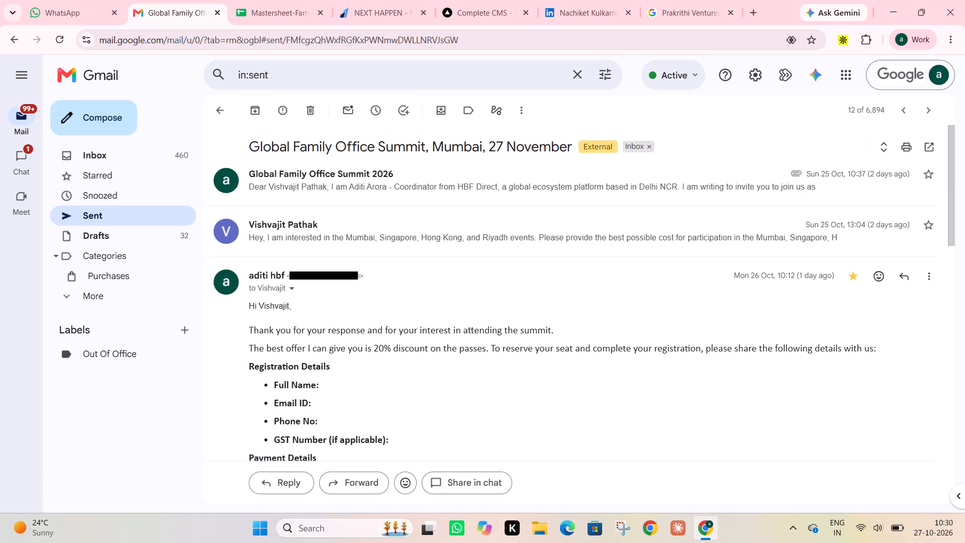
Expand the lead's reply in the Global Family Office Summit Mumbai email thread and review it with the discounted pass pricing sent back.
{"action": "left_click", "coordinate": [307, 235]}
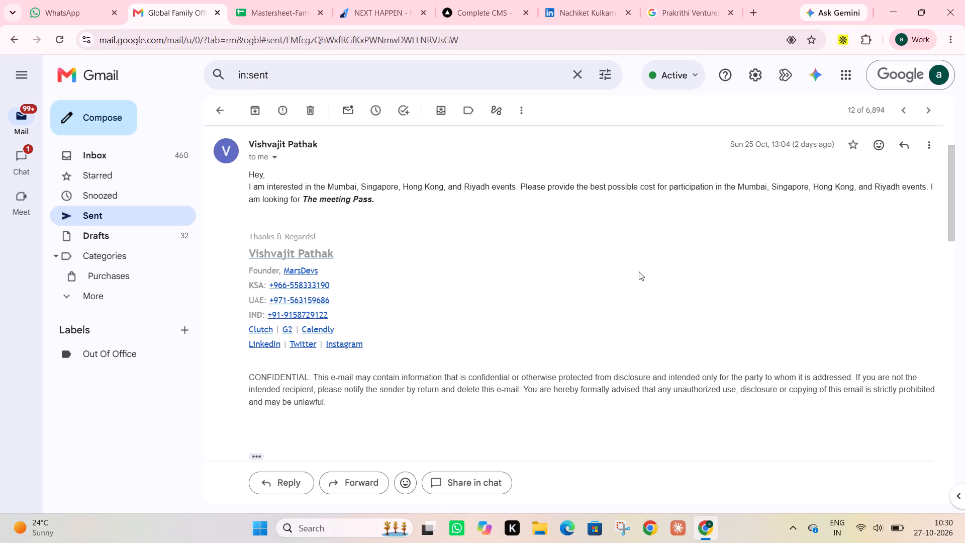
{"action": "scroll", "coordinate": [383, 304], "scroll_direction": "down", "scroll_amount": 2}
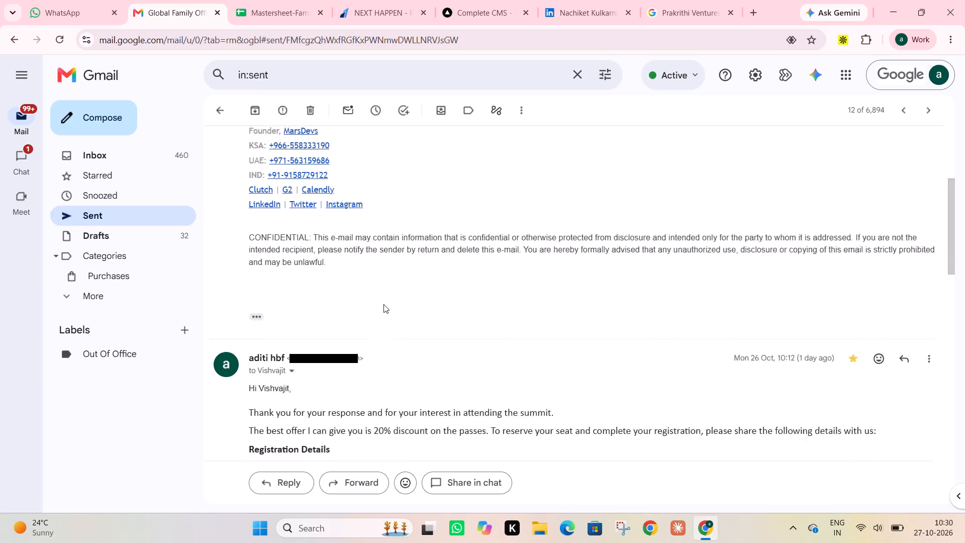
{"action": "scroll", "coordinate": [383, 304], "scroll_direction": "down", "scroll_amount": 5}
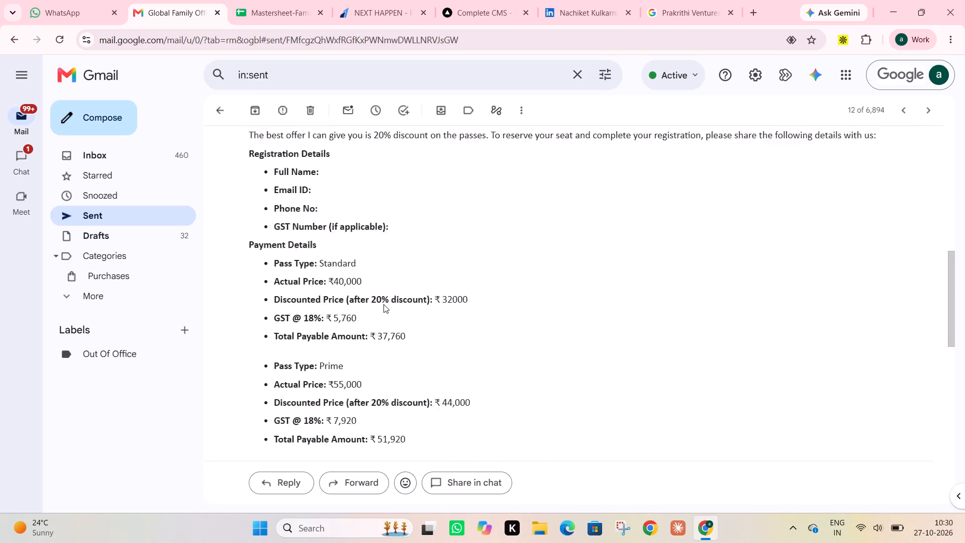
{"action": "scroll", "coordinate": [383, 304], "scroll_direction": "down", "scroll_amount": 1}
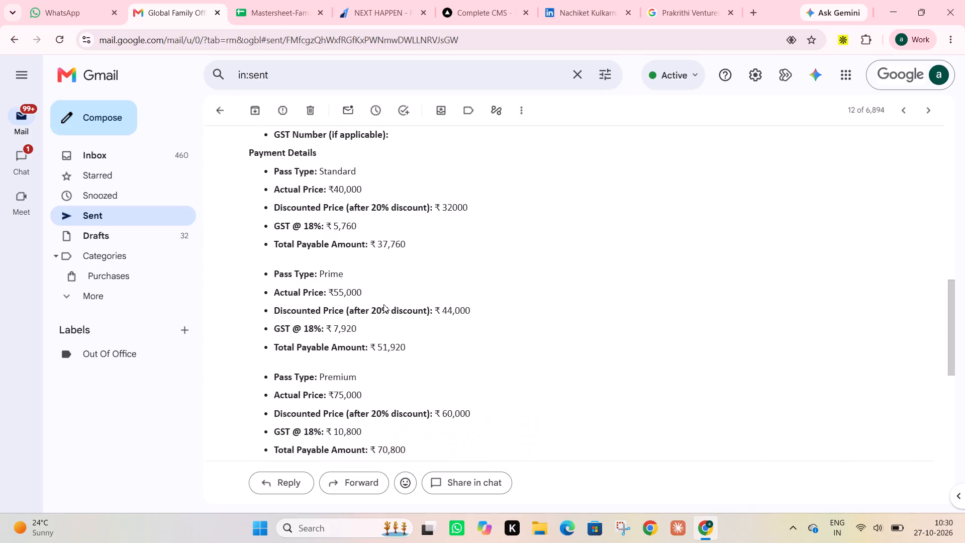
{"action": "scroll", "coordinate": [383, 304], "scroll_direction": "down", "scroll_amount": 2}
{"action": "scroll", "coordinate": [399, 305], "scroll_direction": "up", "scroll_amount": 1}
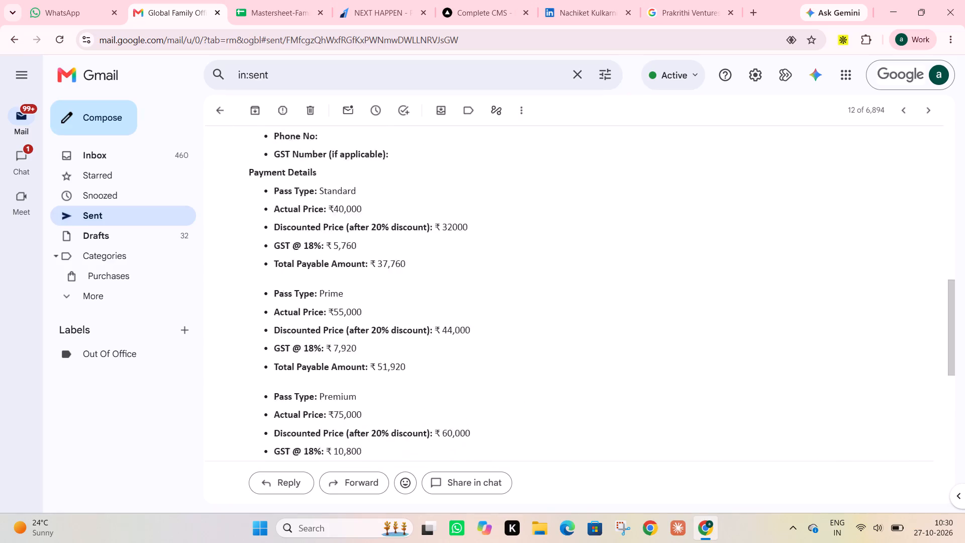
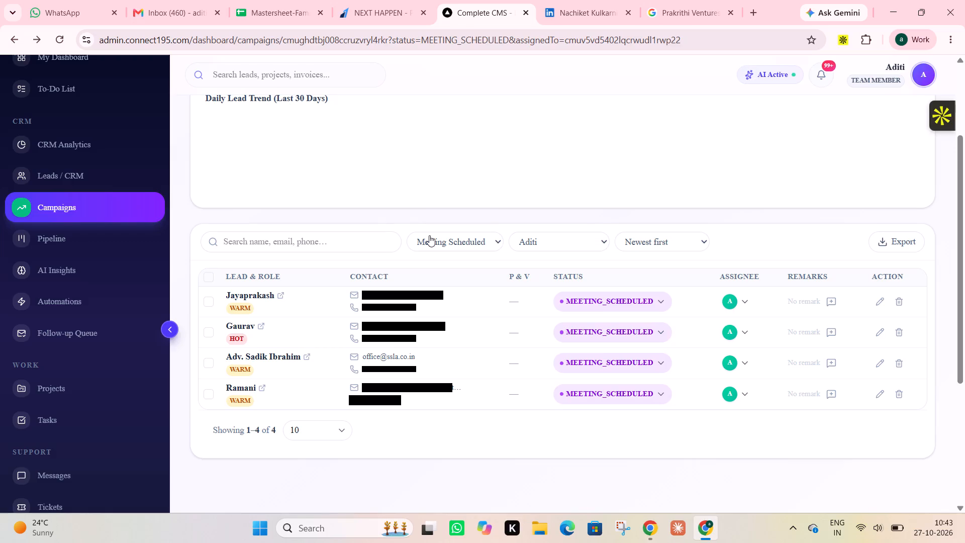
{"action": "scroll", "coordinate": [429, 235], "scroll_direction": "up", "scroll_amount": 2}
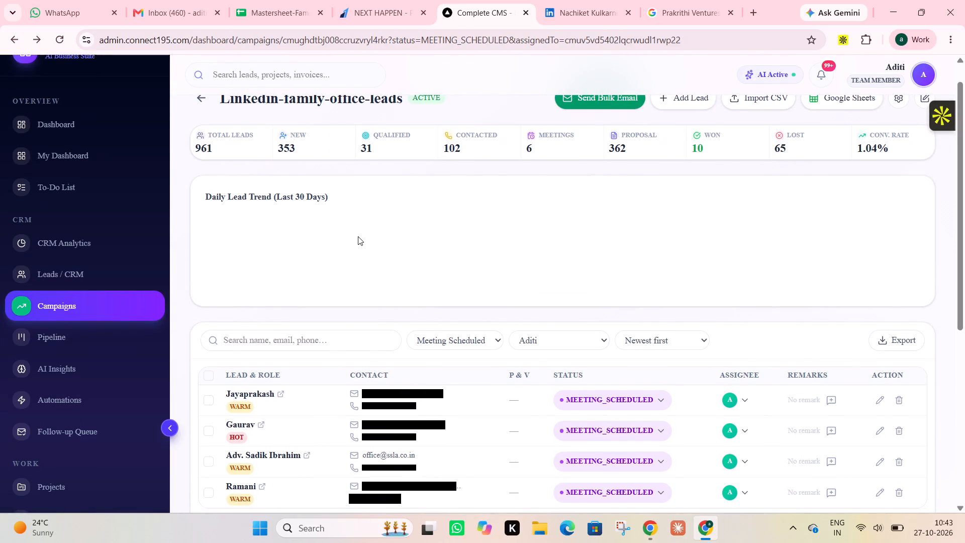
Review the meeting-scheduled leads assigned to Aditi in the Linkedin-family-office-leads campaign.
{"action": "scroll", "coordinate": [358, 236], "scroll_direction": "down", "scroll_amount": 4}
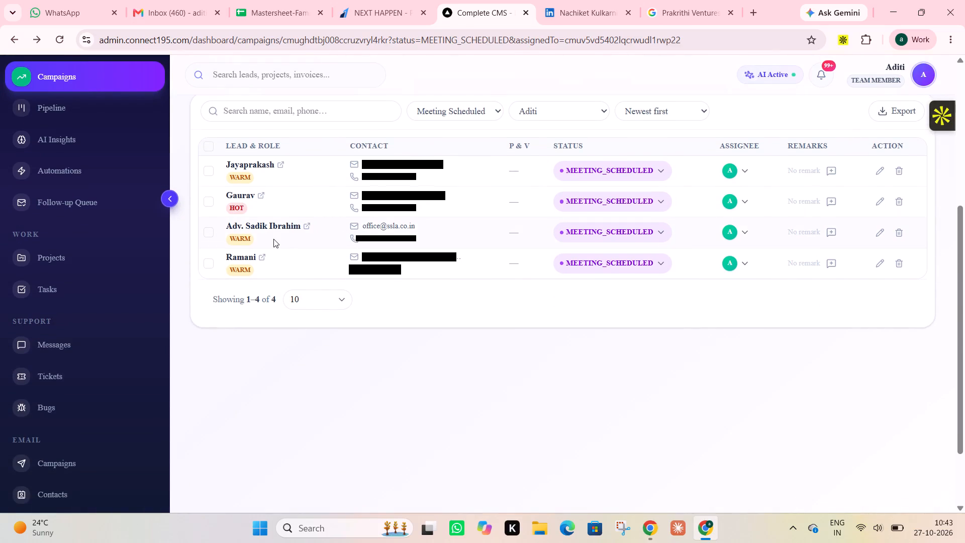
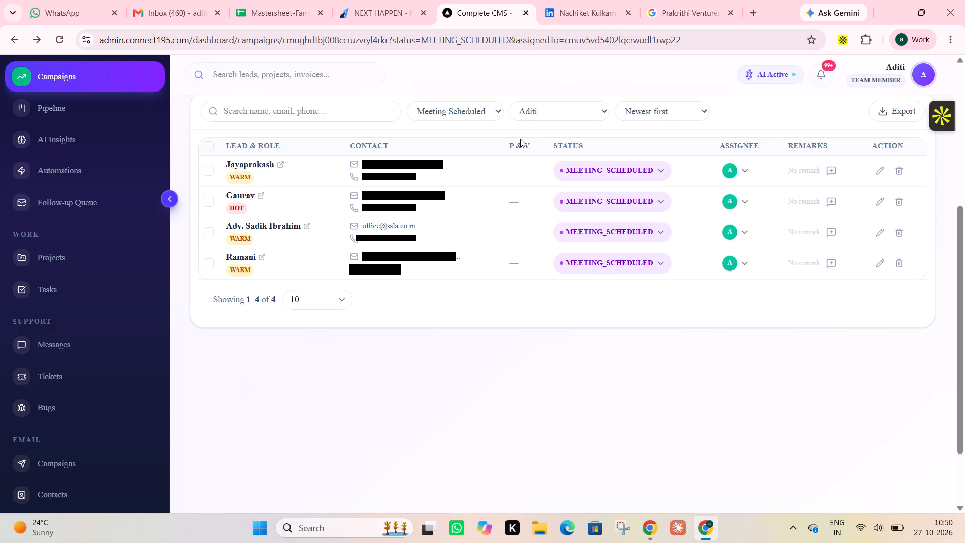
Look through the list of bulk email campaigns.
{"action": "left_click", "coordinate": [483, 113]}
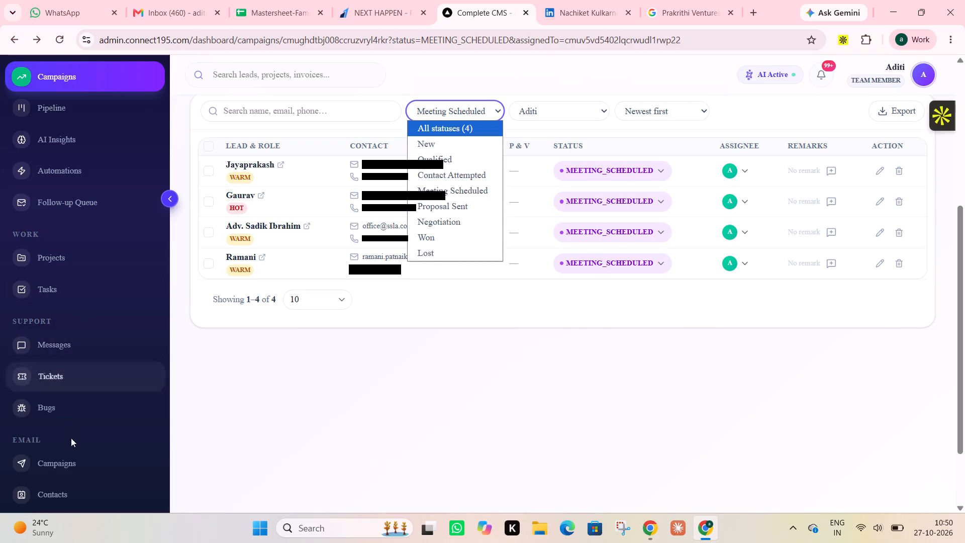
{"action": "left_click", "coordinate": [72, 464]}
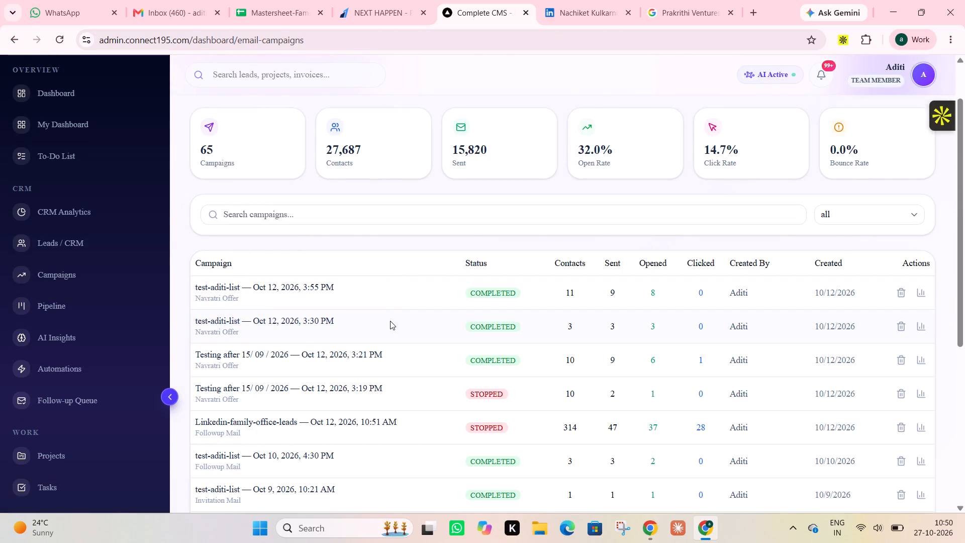
{"action": "scroll", "coordinate": [390, 321], "scroll_direction": "up", "scroll_amount": 4}
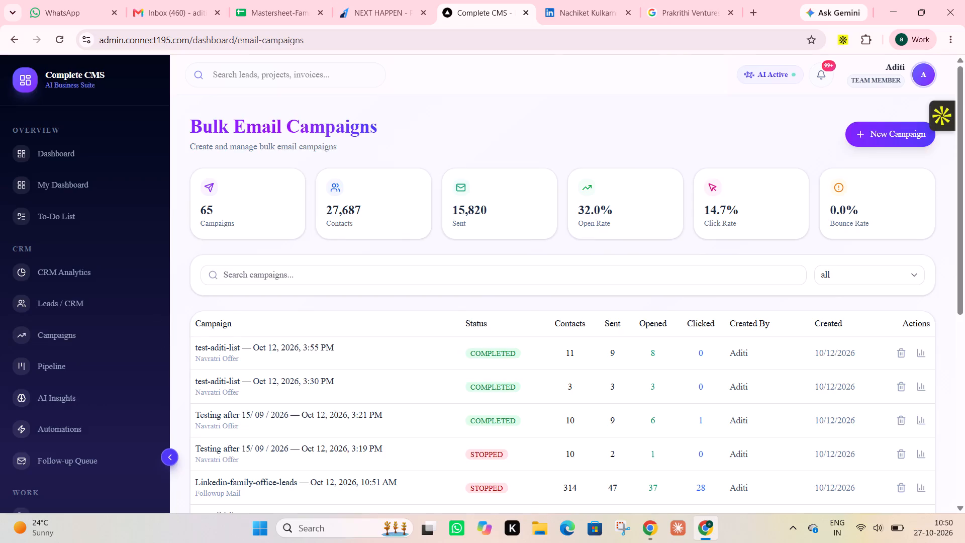
{"action": "scroll", "coordinate": [403, 283], "scroll_direction": "down", "scroll_amount": 3}
{"action": "scroll", "coordinate": [403, 283], "scroll_direction": "up", "scroll_amount": 2}
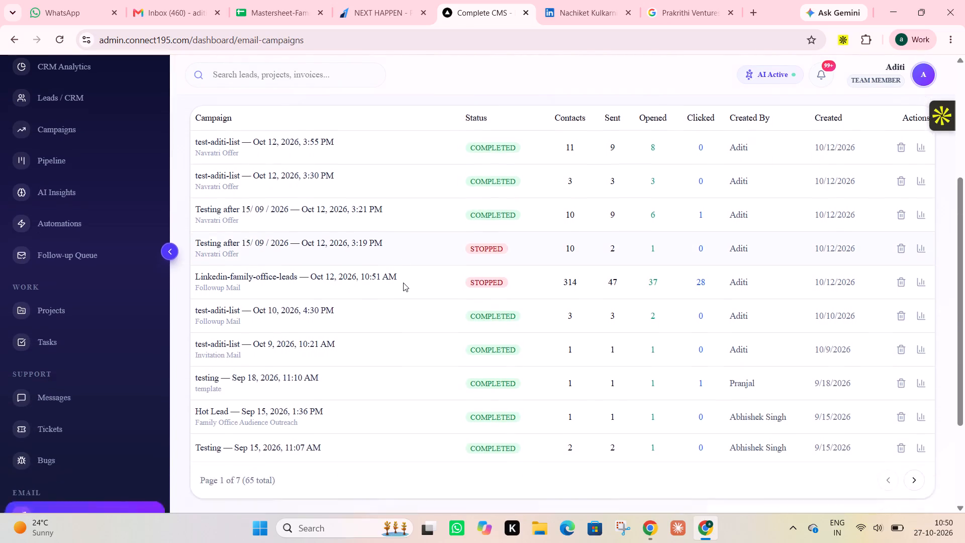
{"action": "scroll", "coordinate": [403, 283], "scroll_direction": "up", "scroll_amount": 1}
Open the Linkedin-family-office-leads-v2 campaign and filter its leads by Meeting Scheduled status.
{"action": "left_click", "coordinate": [49, 331]}
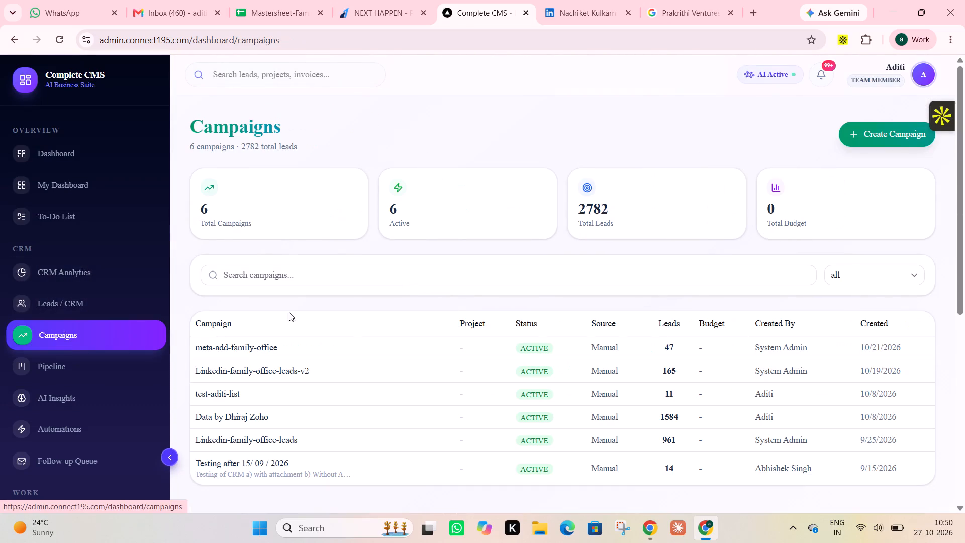
{"action": "left_click", "coordinate": [314, 373]}
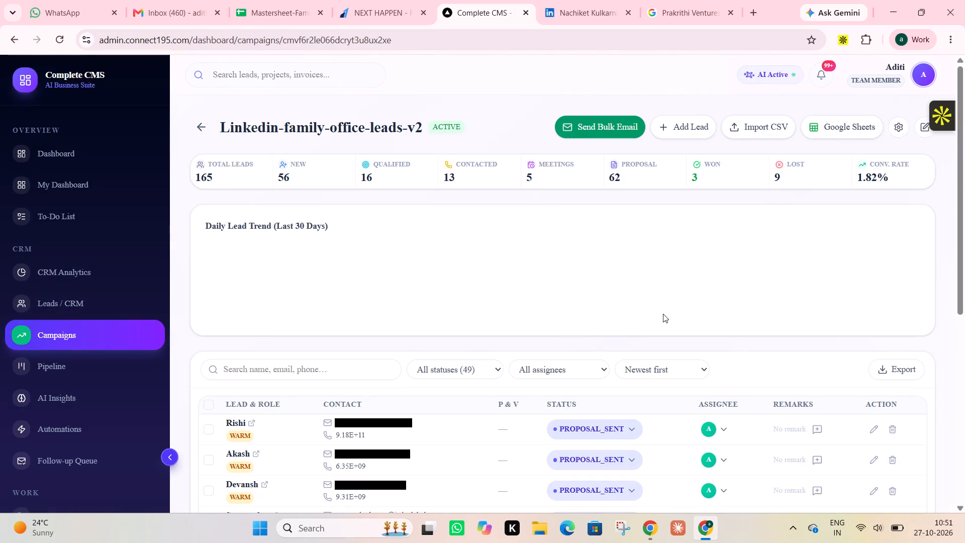
{"action": "left_click", "coordinate": [490, 369]}
{"action": "left_click", "coordinate": [450, 289]}
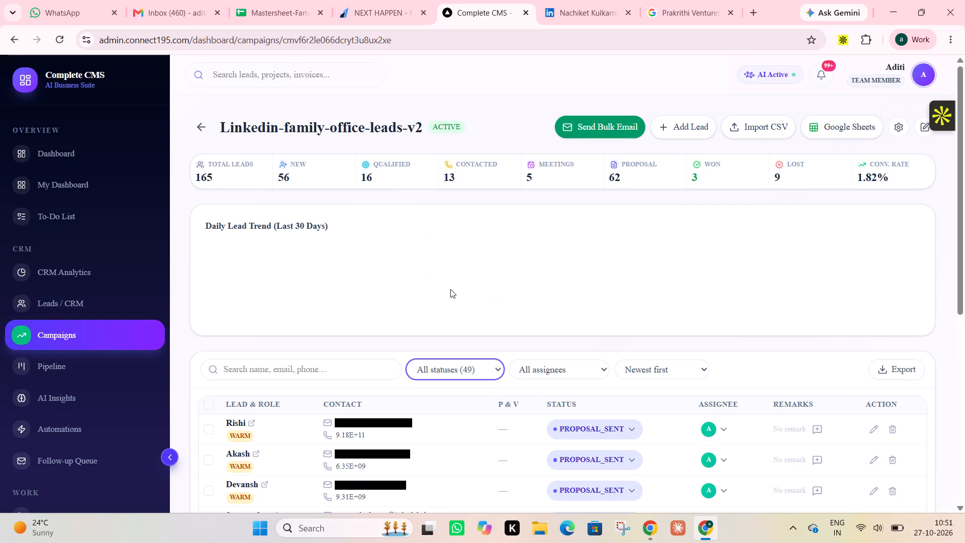
Check the first meeting-scheduled lead's record, including its activity timeline and discussion notes, and return to the campaign list.
{"action": "scroll", "coordinate": [450, 289], "scroll_direction": "down", "scroll_amount": 2}
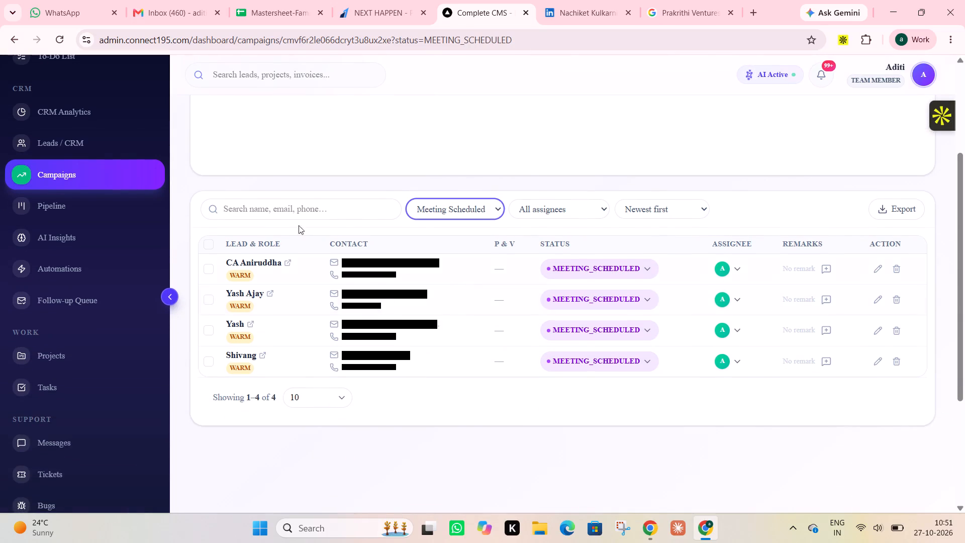
{"action": "left_click", "coordinate": [284, 266]}
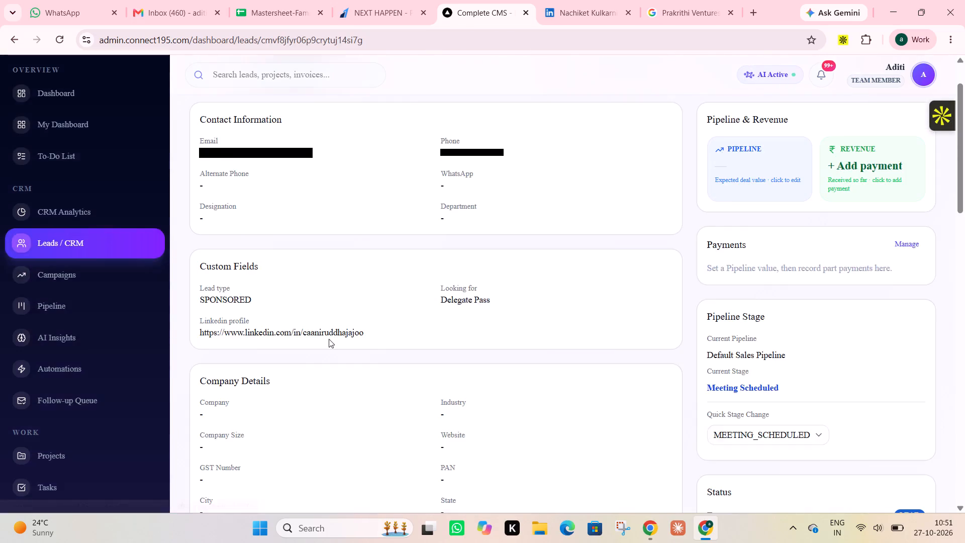
{"action": "scroll", "coordinate": [329, 339], "scroll_direction": "down", "scroll_amount": 5}
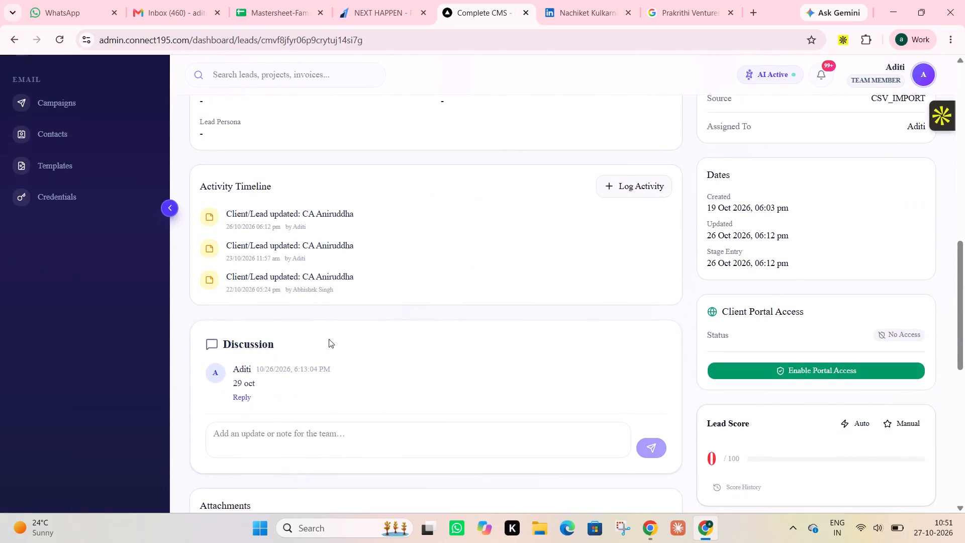
{"action": "scroll", "coordinate": [217, 150], "scroll_direction": "up", "scroll_amount": 6}
{"action": "left_click", "coordinate": [192, 134]}
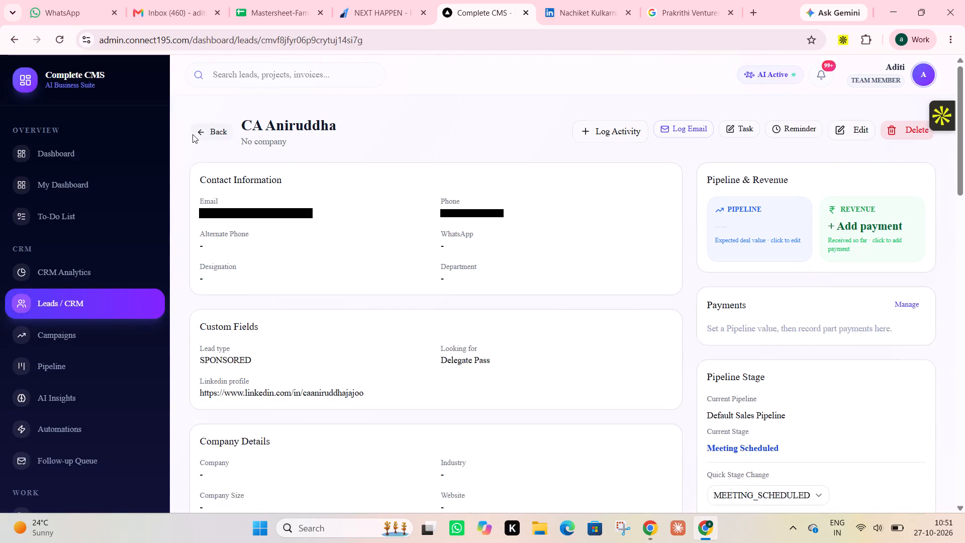
Check the discussion notes in the second meeting-scheduled lead's record and return to the campaign list.
{"action": "left_click", "coordinate": [264, 291]}
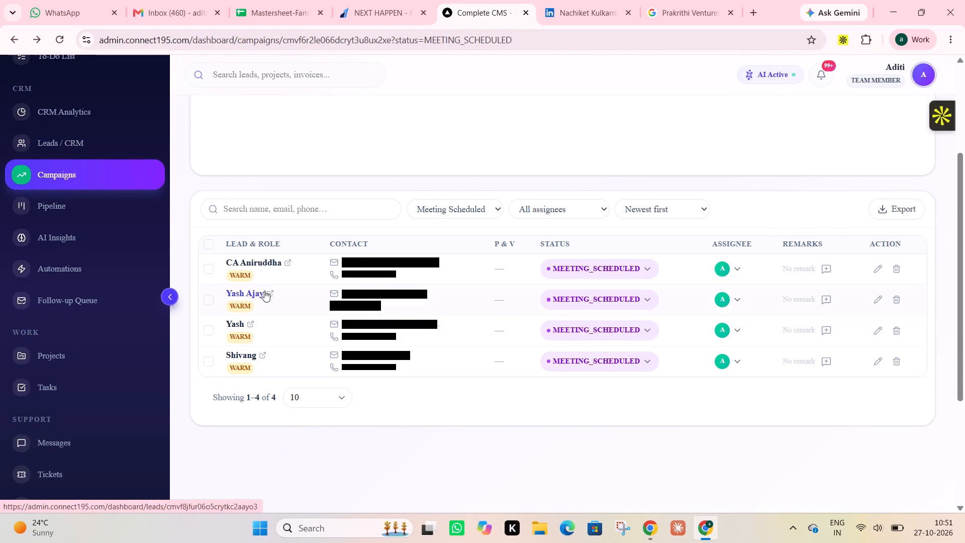
{"action": "scroll", "coordinate": [264, 291], "scroll_direction": "down", "scroll_amount": 6}
{"action": "scroll", "coordinate": [264, 291], "scroll_direction": "up", "scroll_amount": 1}
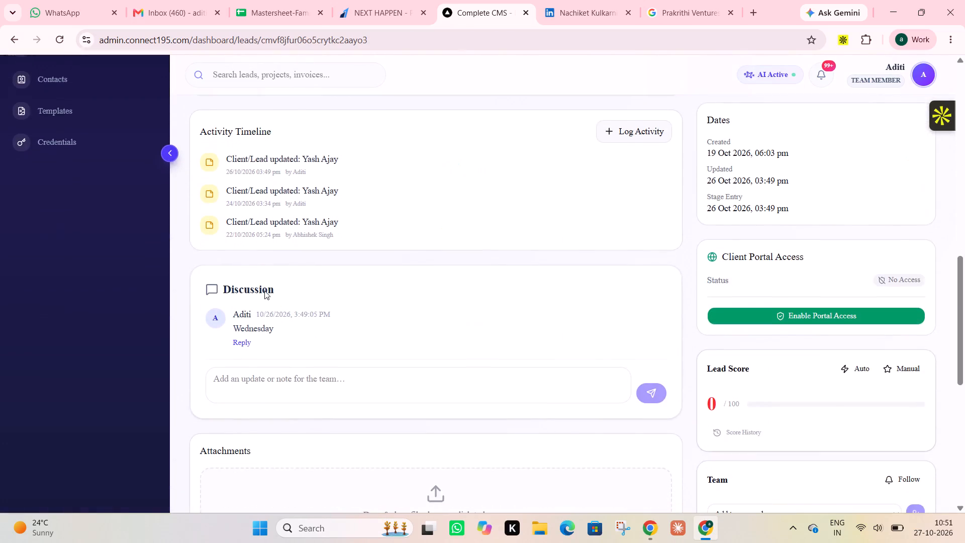
{"action": "scroll", "coordinate": [264, 291], "scroll_direction": "up", "scroll_amount": 3}
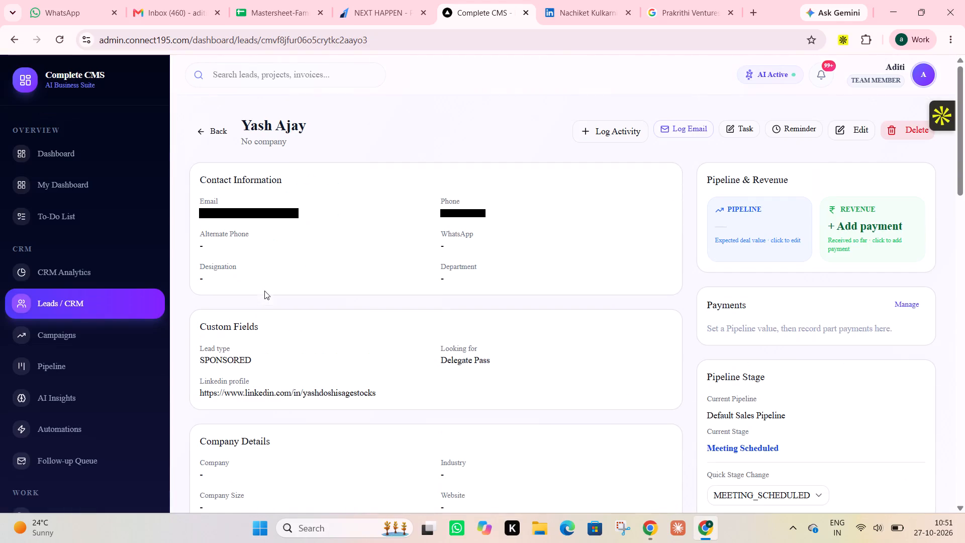
{"action": "left_click", "coordinate": [205, 132]}
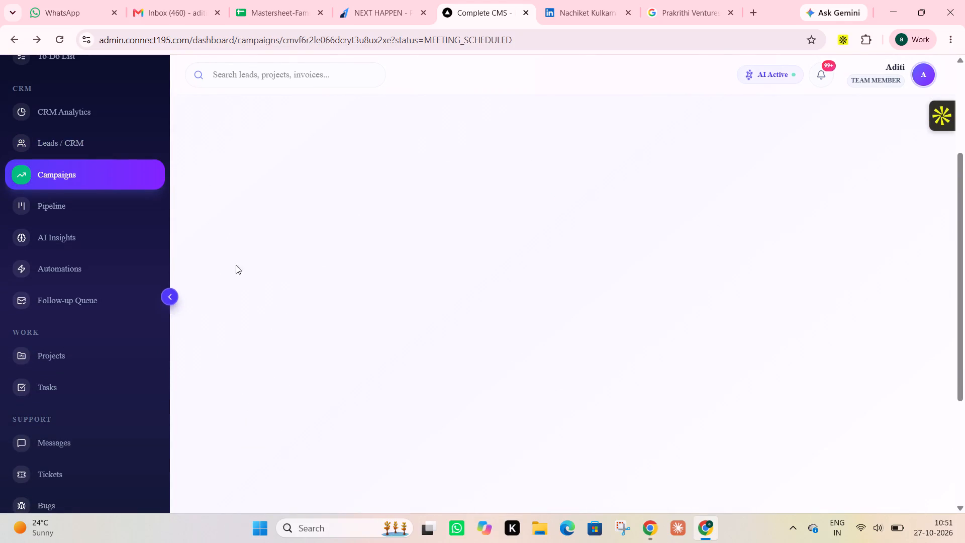
Examine the third meeting-scheduled lead's details, activity timeline and discussion section, and return to the campaign list.
{"action": "scroll", "coordinate": [364, 294], "scroll_direction": "up", "scroll_amount": 8}
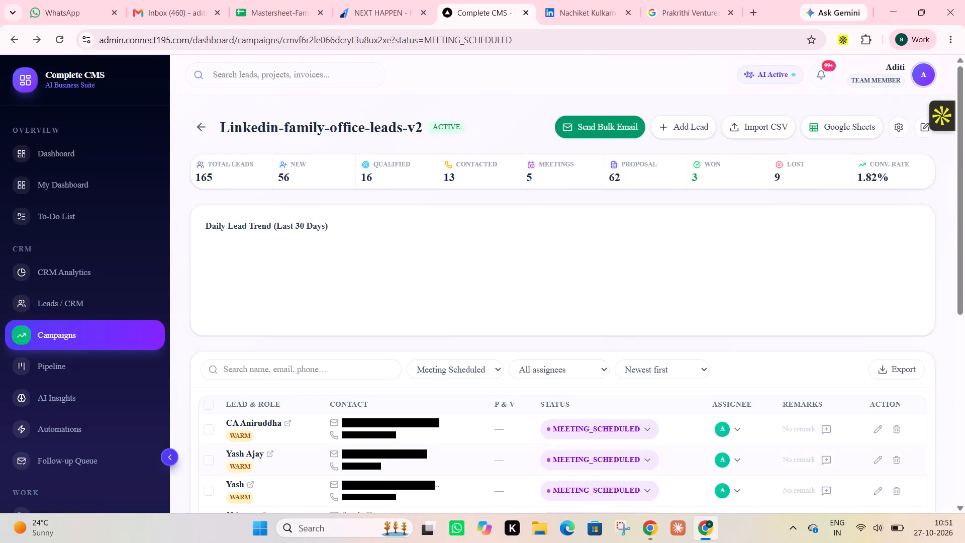
{"action": "scroll", "coordinate": [364, 294], "scroll_direction": "down", "scroll_amount": 4}
{"action": "scroll", "coordinate": [364, 294], "scroll_direction": "up", "scroll_amount": 1}
{"action": "left_click", "coordinate": [246, 193]}
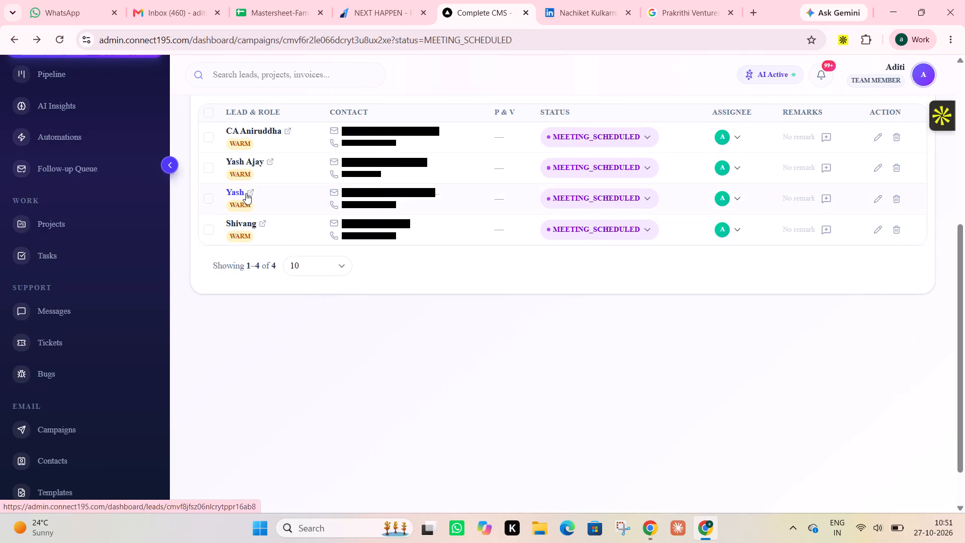
{"action": "scroll", "coordinate": [299, 335], "scroll_direction": "down", "scroll_amount": 2}
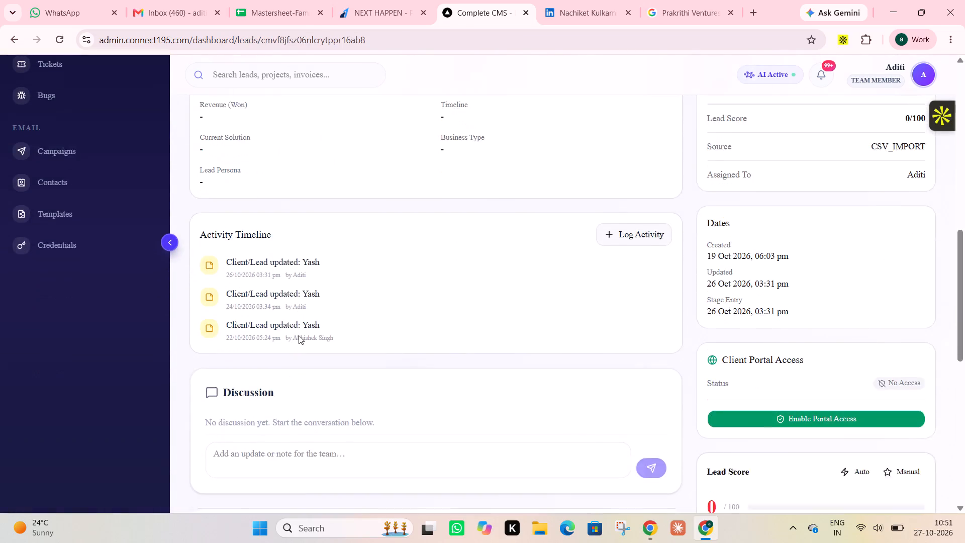
{"action": "scroll", "coordinate": [299, 335], "scroll_direction": "down", "scroll_amount": 3}
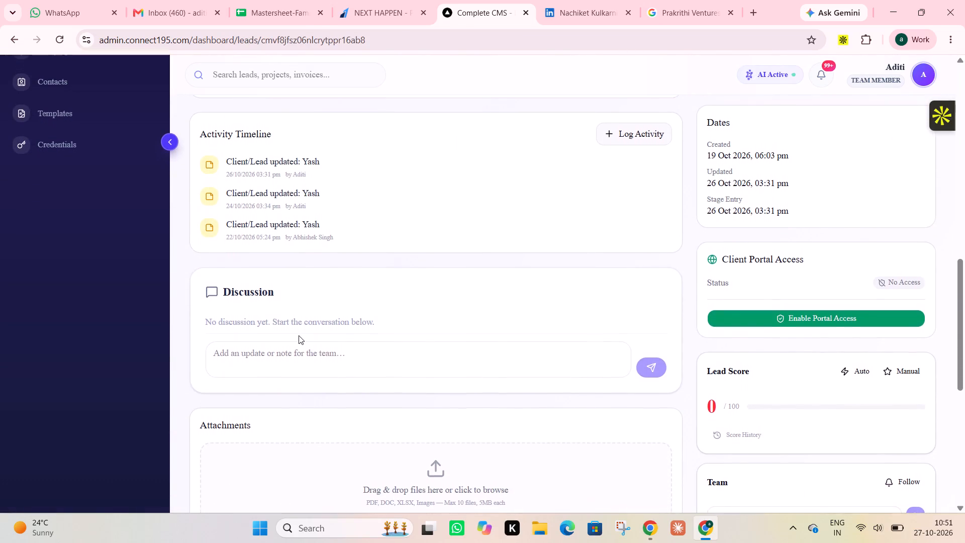
{"action": "scroll", "coordinate": [299, 335], "scroll_direction": "down", "scroll_amount": 2}
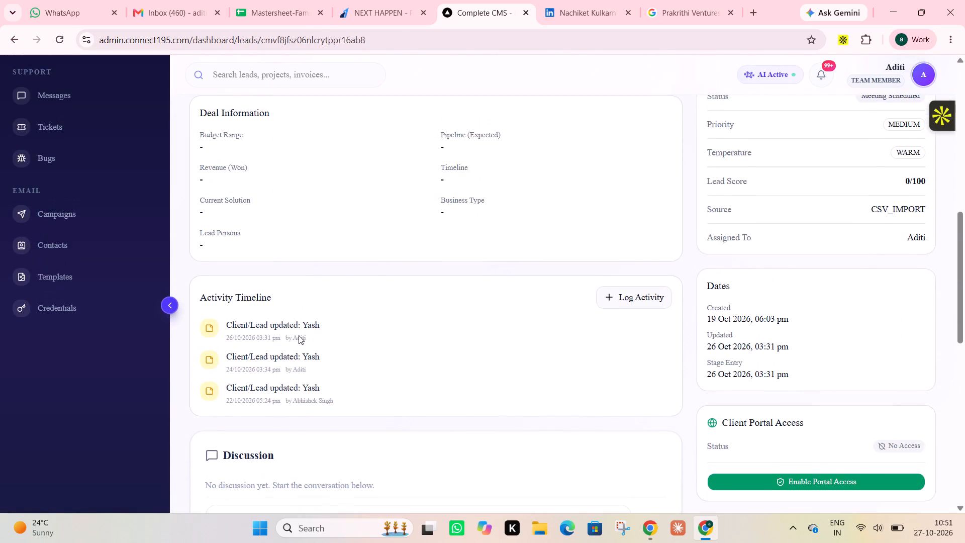
{"action": "scroll", "coordinate": [299, 335], "scroll_direction": "down", "scroll_amount": 2}
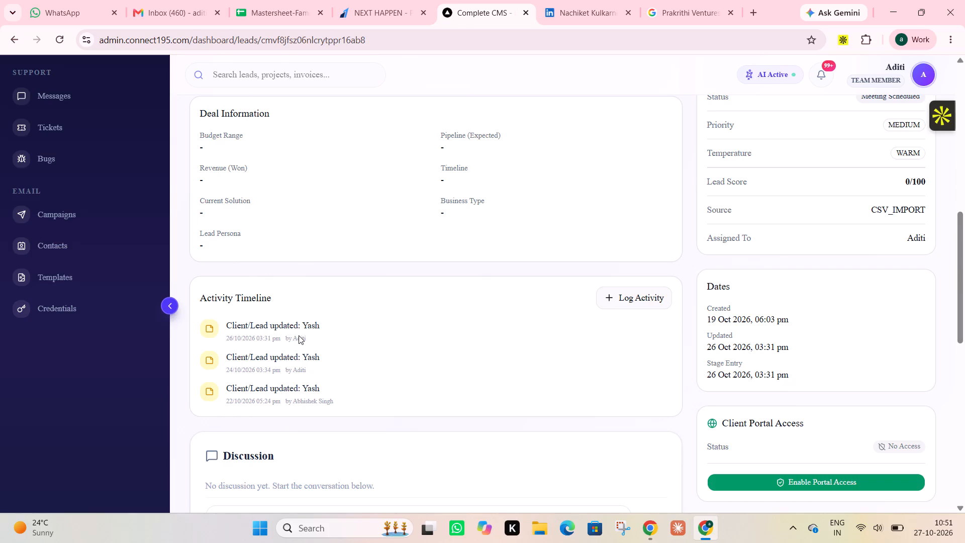
{"action": "scroll", "coordinate": [299, 335], "scroll_direction": "down", "scroll_amount": 2}
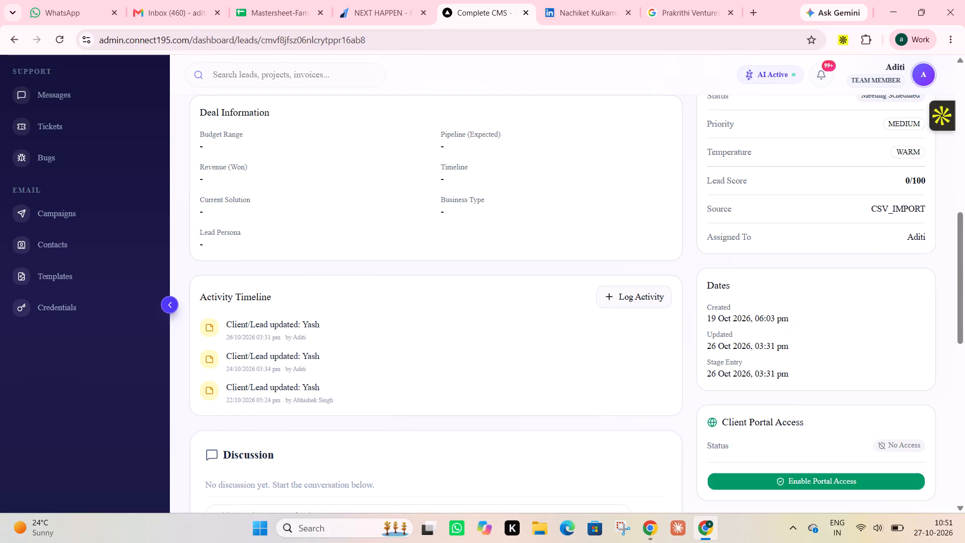
{"action": "scroll", "coordinate": [299, 335], "scroll_direction": "up", "scroll_amount": 3}
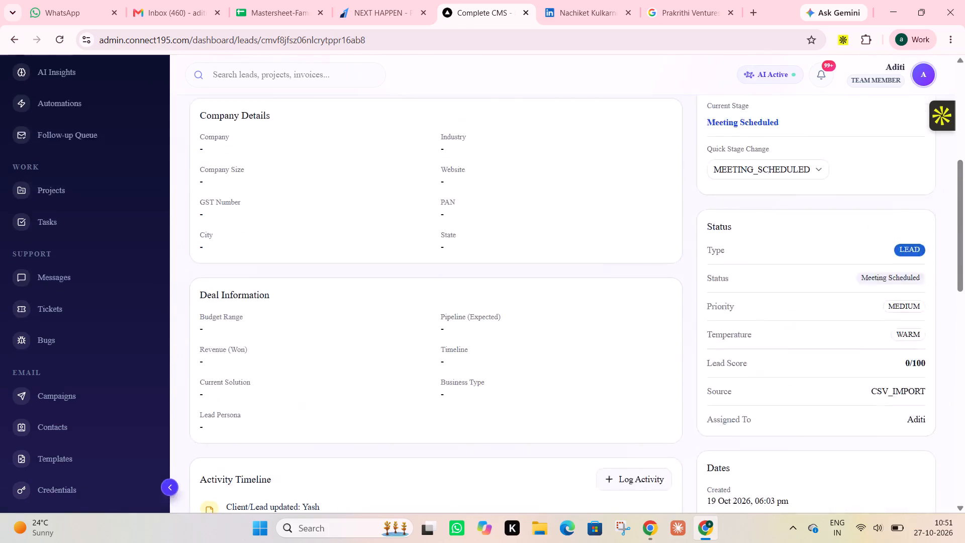
{"action": "scroll", "coordinate": [300, 205], "scroll_direction": "up", "scroll_amount": 3}
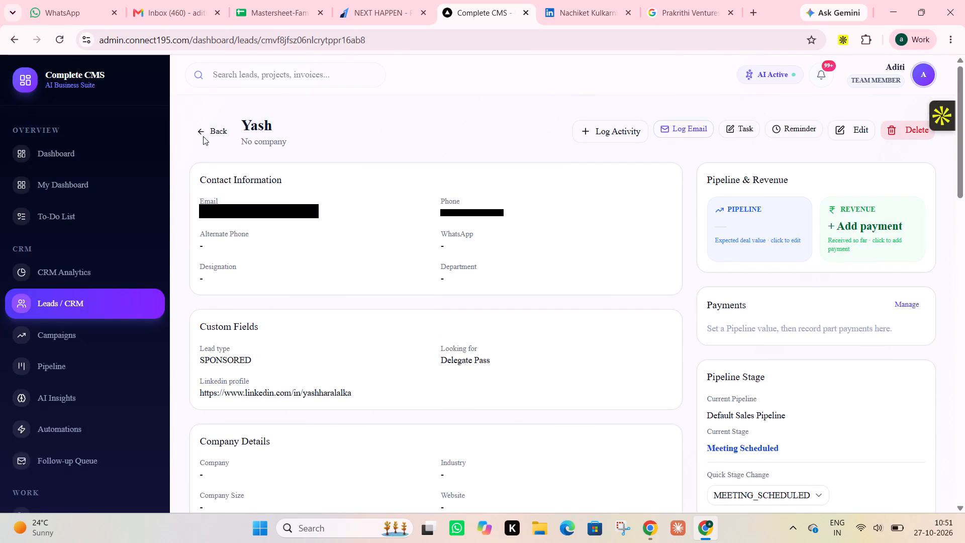
{"action": "left_click", "coordinate": [203, 136]}
Examine the fourth meeting-scheduled lead's contact details, custom fields, activity timeline and discussion notes, and return to the campaign list.
{"action": "scroll", "coordinate": [316, 363], "scroll_direction": "down", "scroll_amount": 1}
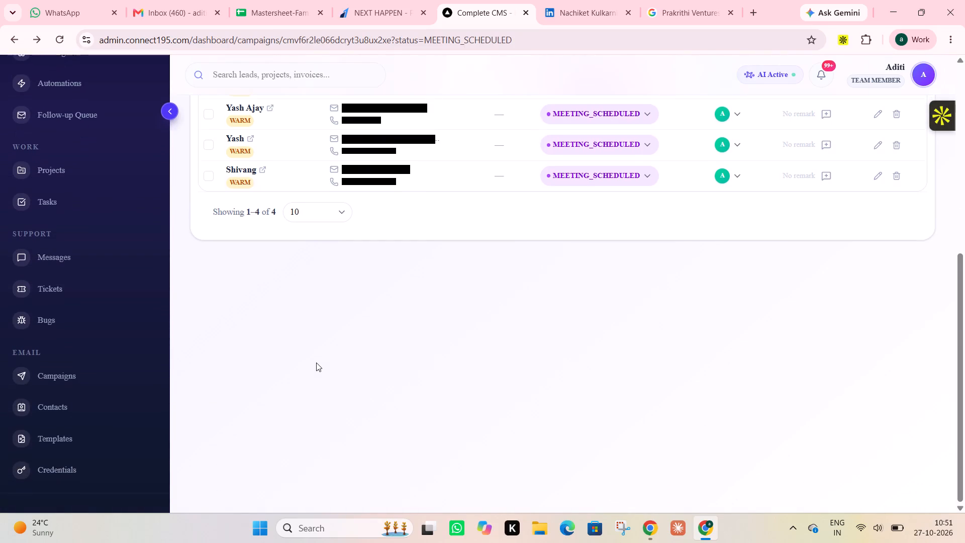
{"action": "scroll", "coordinate": [316, 363], "scroll_direction": "down", "scroll_amount": 1}
{"action": "left_click", "coordinate": [254, 168]}
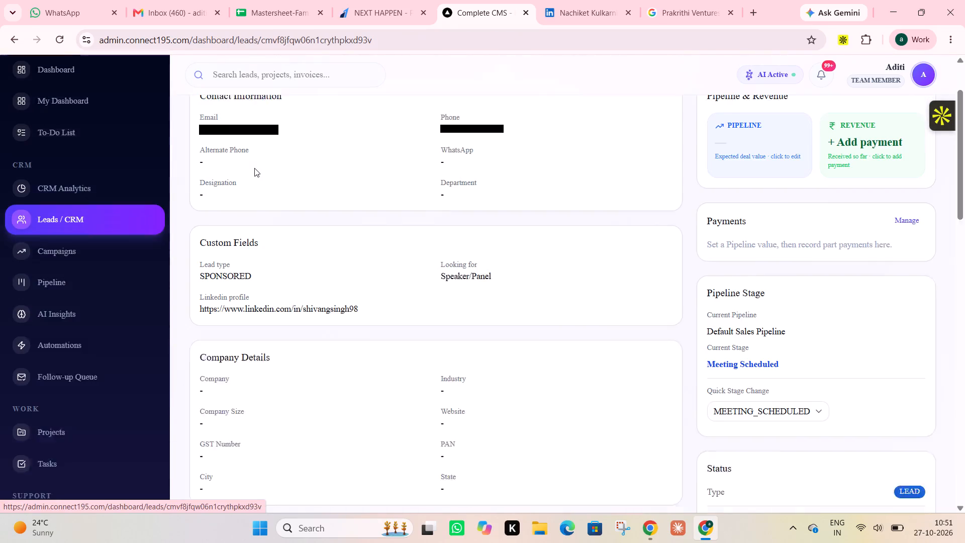
{"action": "scroll", "coordinate": [345, 297], "scroll_direction": "down", "scroll_amount": 5}
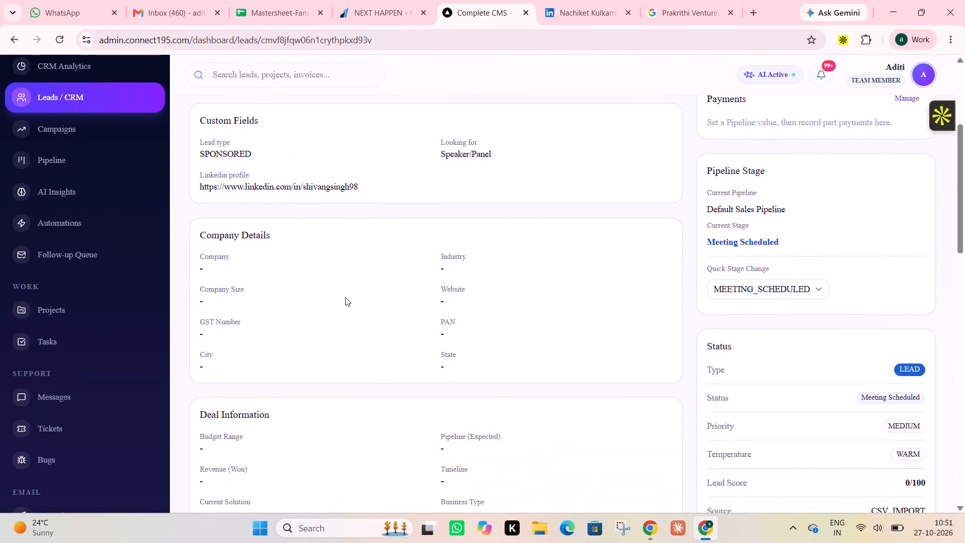
{"action": "scroll", "coordinate": [345, 297], "scroll_direction": "down", "scroll_amount": 4}
{"action": "scroll", "coordinate": [345, 297], "scroll_direction": "up", "scroll_amount": 1}
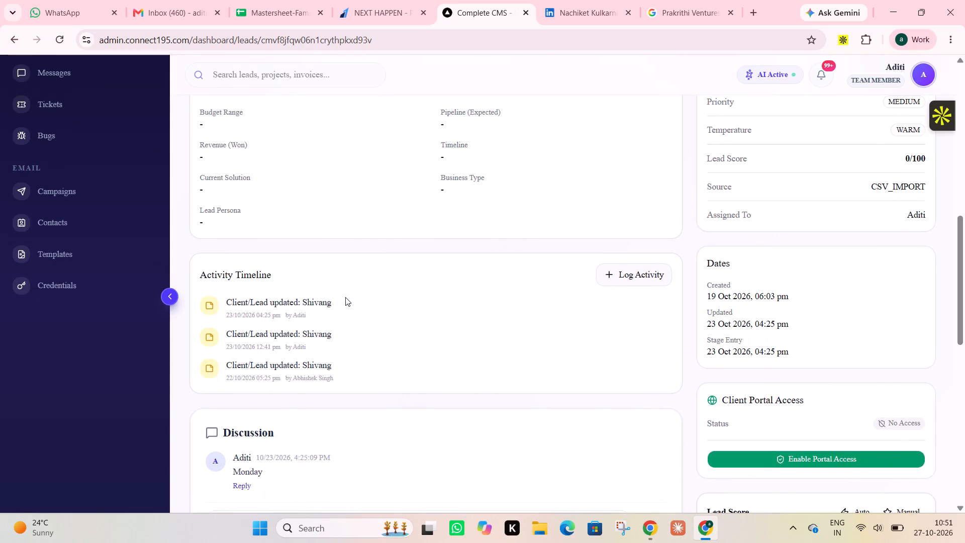
{"action": "scroll", "coordinate": [345, 297], "scroll_direction": "up", "scroll_amount": 2}
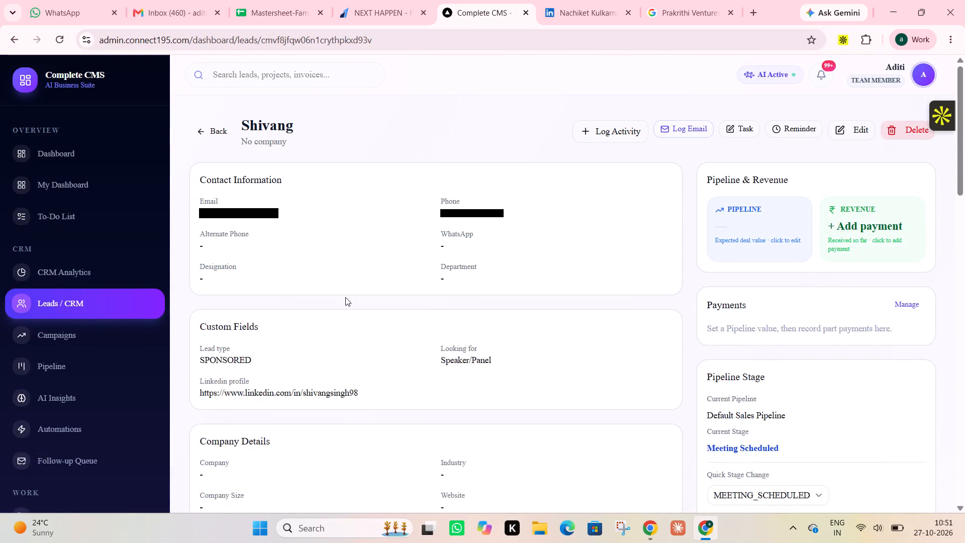
{"action": "scroll", "coordinate": [345, 297], "scroll_direction": "down", "scroll_amount": 4}
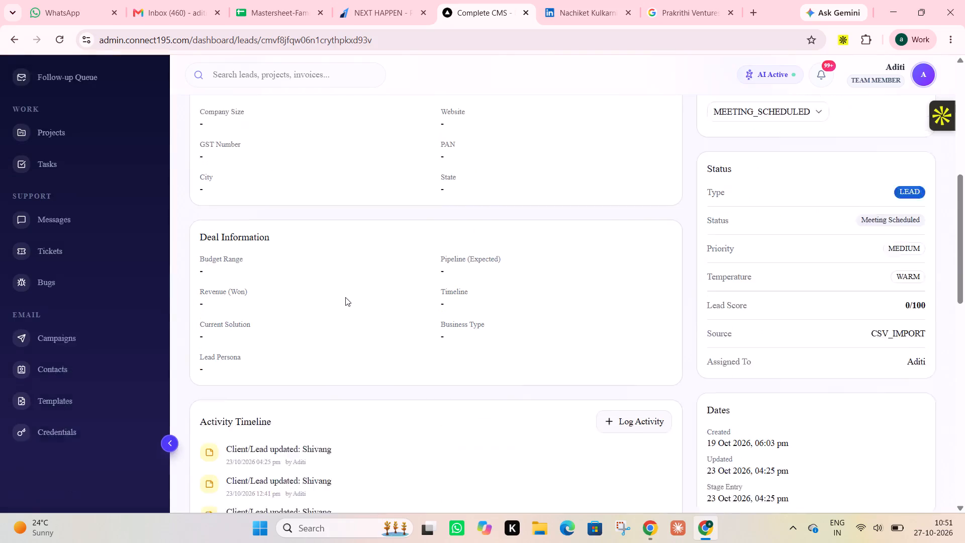
{"action": "scroll", "coordinate": [345, 297], "scroll_direction": "down", "scroll_amount": 3}
{"action": "scroll", "coordinate": [345, 297], "scroll_direction": "up", "scroll_amount": 4}
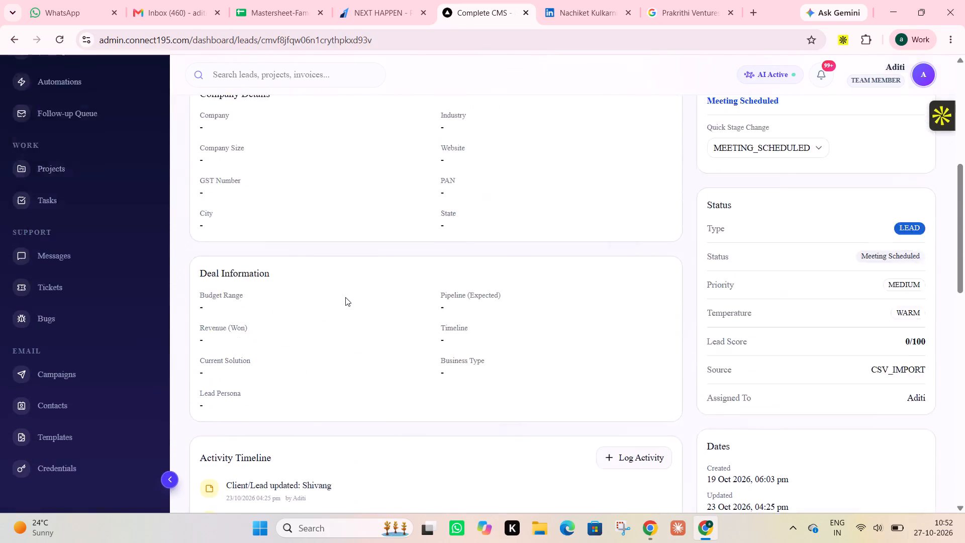
{"action": "scroll", "coordinate": [345, 297], "scroll_direction": "up", "scroll_amount": 1}
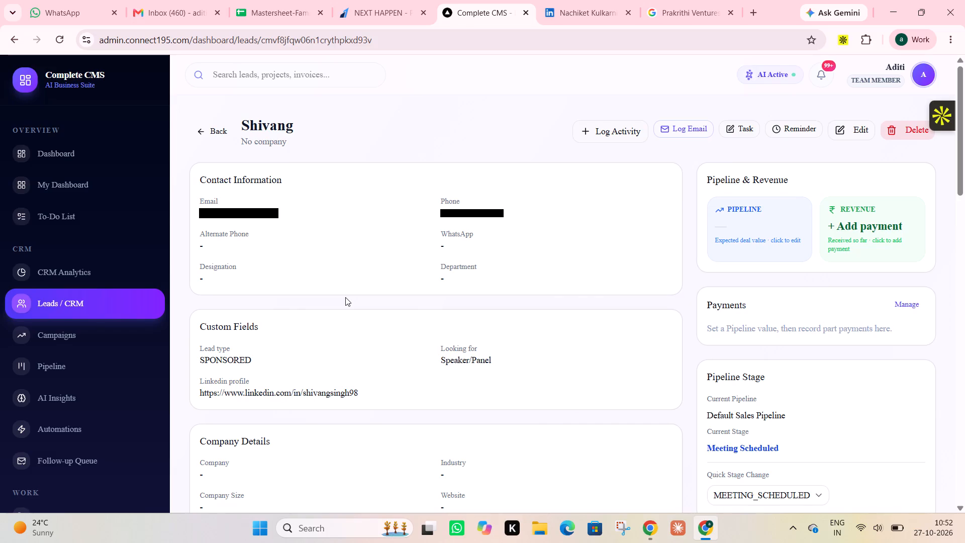
{"action": "left_click", "coordinate": [204, 131]}
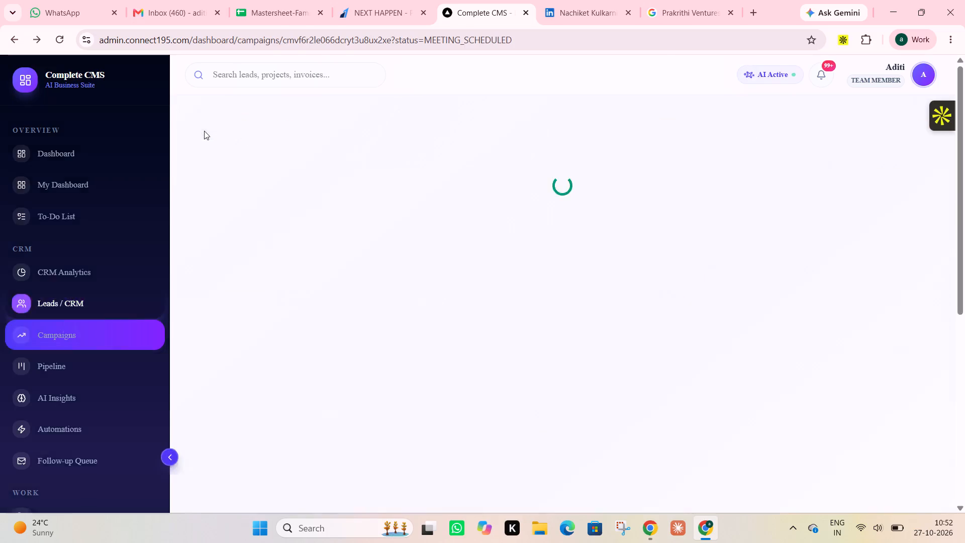
Recheck the third meeting-scheduled lead's record, including its activity timeline, discussion section and custom fields, and return to the campaign list.
{"action": "scroll", "coordinate": [296, 313], "scroll_direction": "up", "scroll_amount": 3}
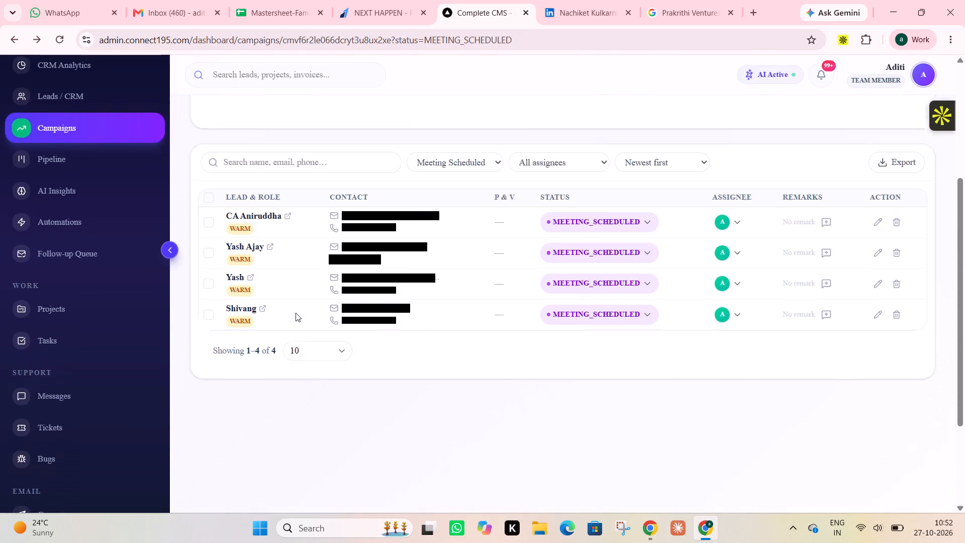
{"action": "scroll", "coordinate": [296, 313], "scroll_direction": "up", "scroll_amount": 1}
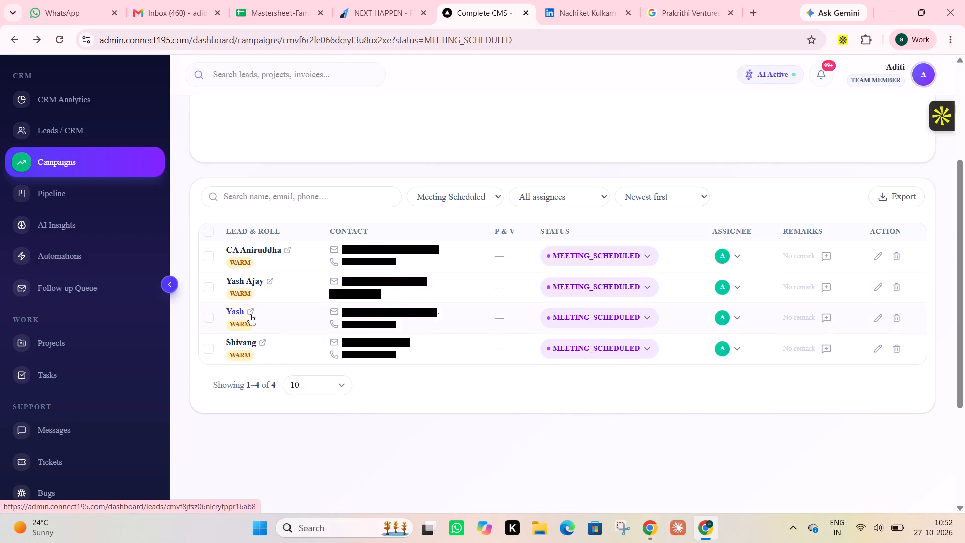
{"action": "left_click", "coordinate": [250, 314]}
{"action": "scroll", "coordinate": [250, 314], "scroll_direction": "down", "scroll_amount": 6}
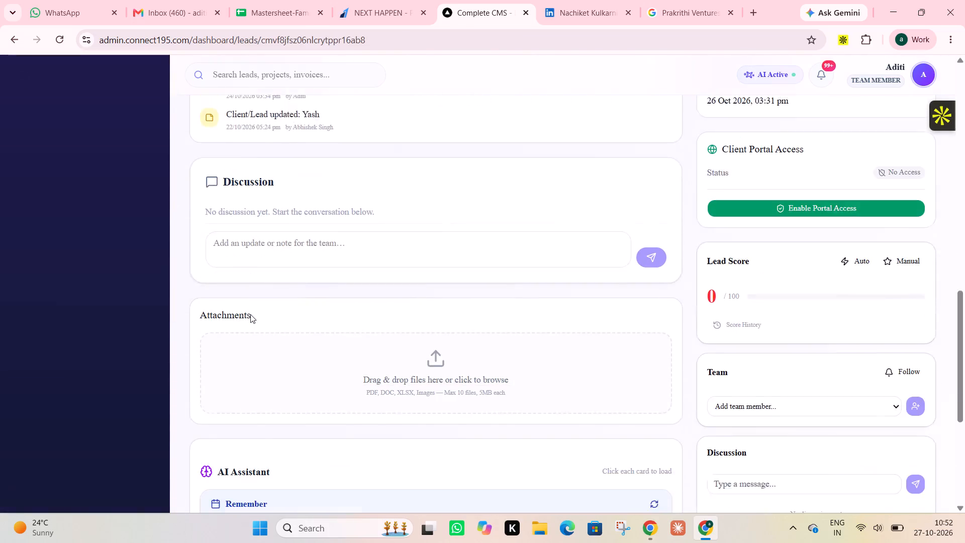
{"action": "scroll", "coordinate": [250, 314], "scroll_direction": "down", "scroll_amount": 7}
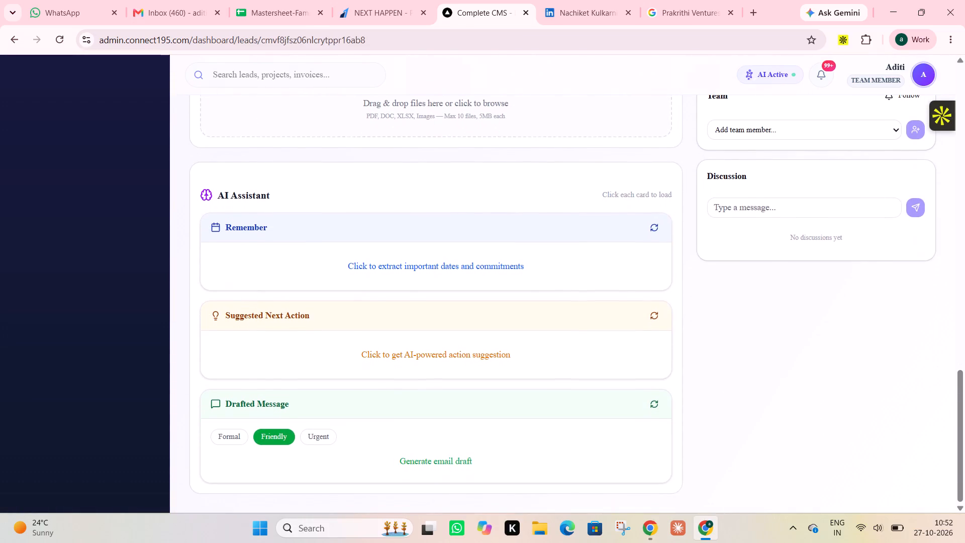
{"action": "scroll", "coordinate": [250, 314], "scroll_direction": "down", "scroll_amount": 1}
{"action": "scroll", "coordinate": [250, 314], "scroll_direction": "up", "scroll_amount": 8}
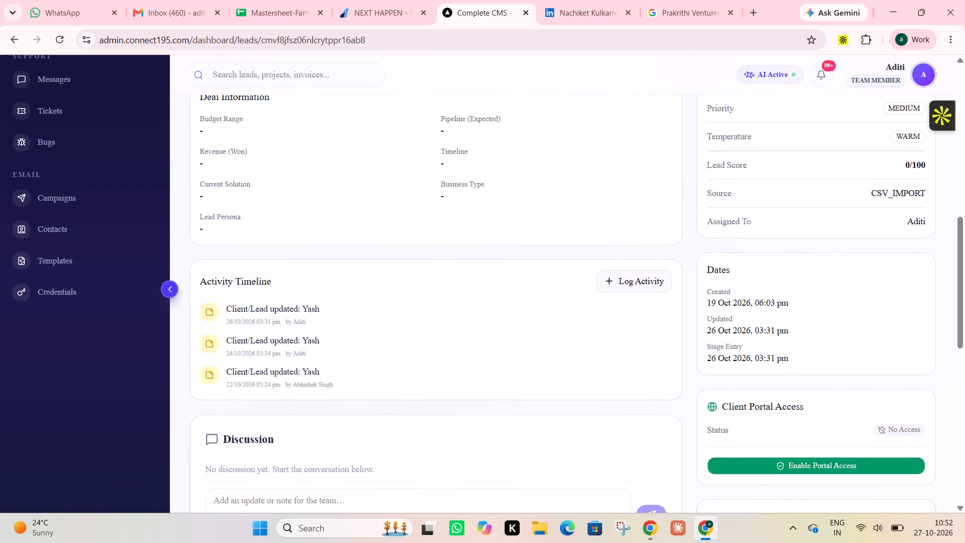
{"action": "scroll", "coordinate": [250, 314], "scroll_direction": "up", "scroll_amount": 4}
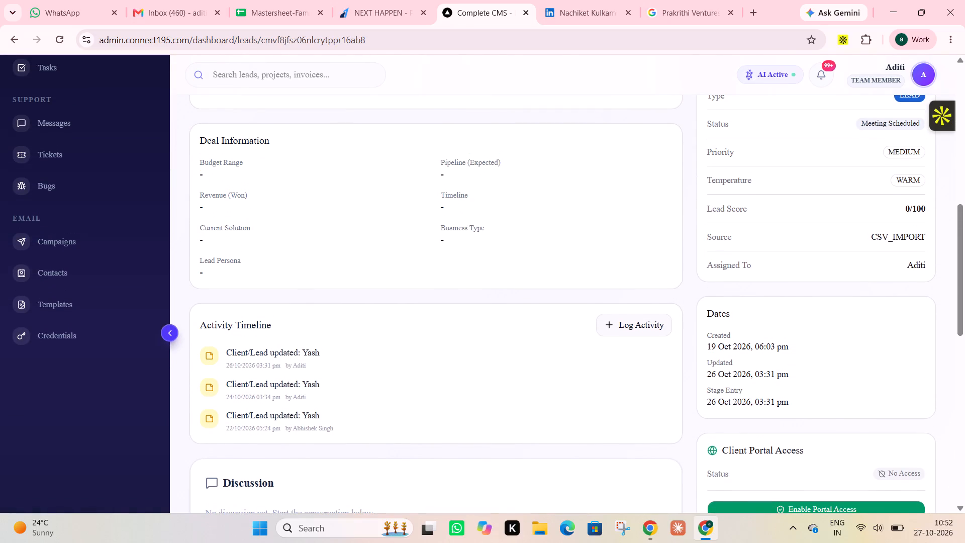
{"action": "scroll", "coordinate": [250, 314], "scroll_direction": "up", "scroll_amount": 4}
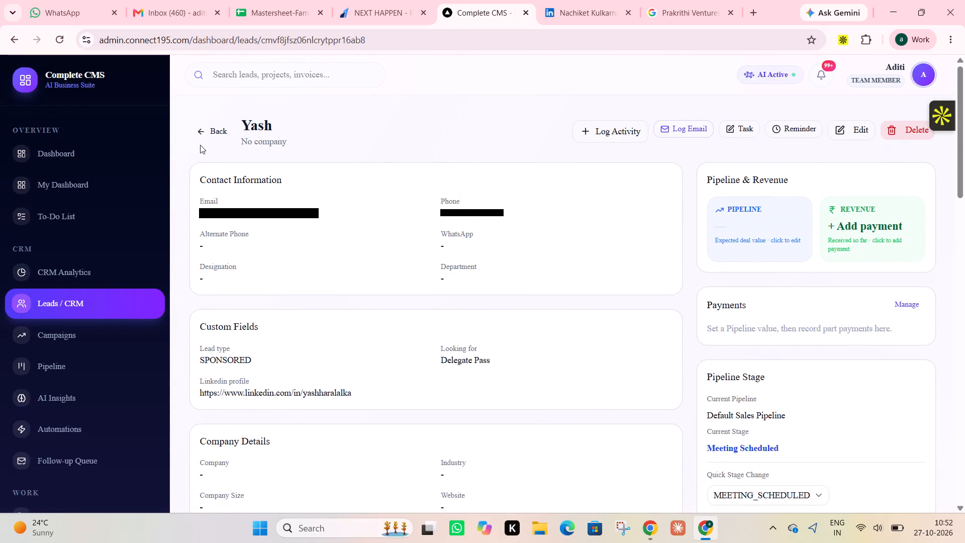
{"action": "left_click", "coordinate": [206, 130]}
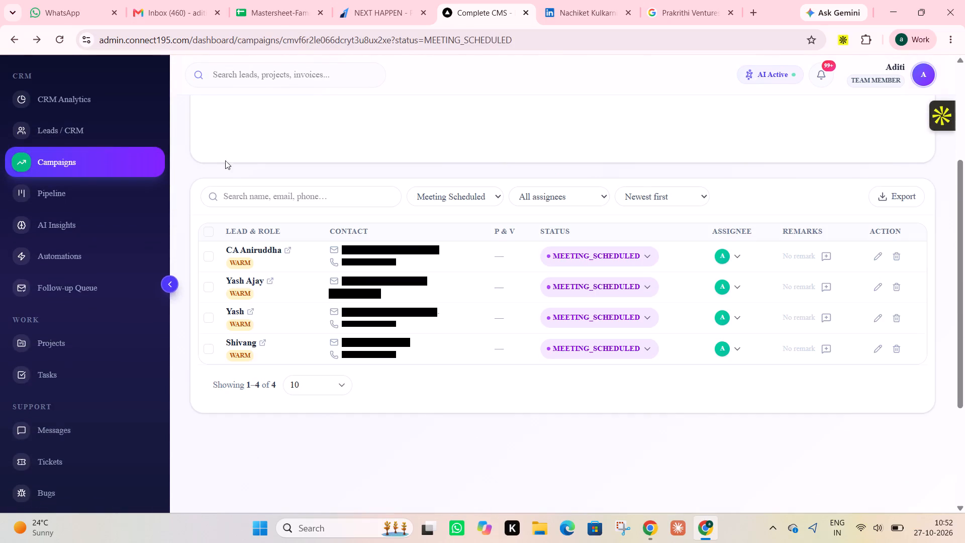
{"action": "scroll", "coordinate": [313, 324], "scroll_direction": "up", "scroll_amount": 1}
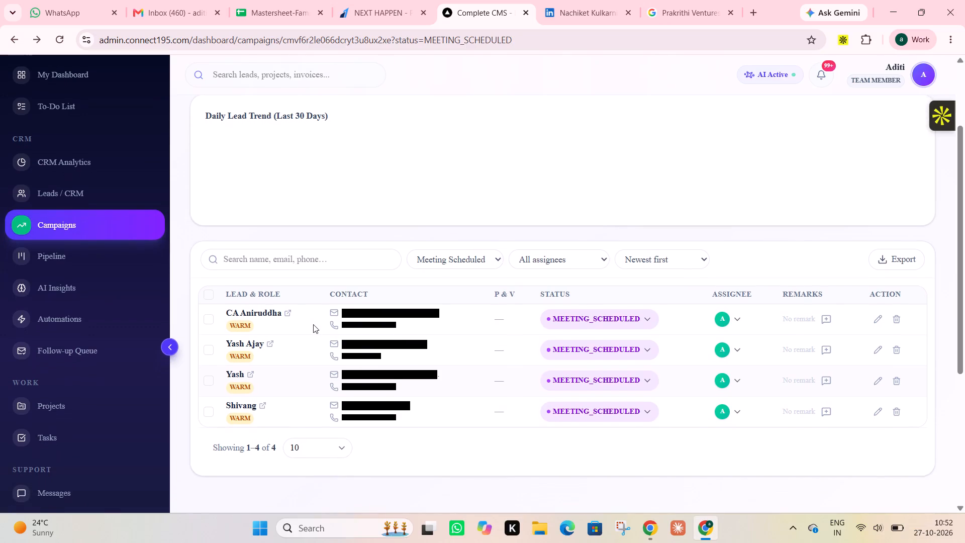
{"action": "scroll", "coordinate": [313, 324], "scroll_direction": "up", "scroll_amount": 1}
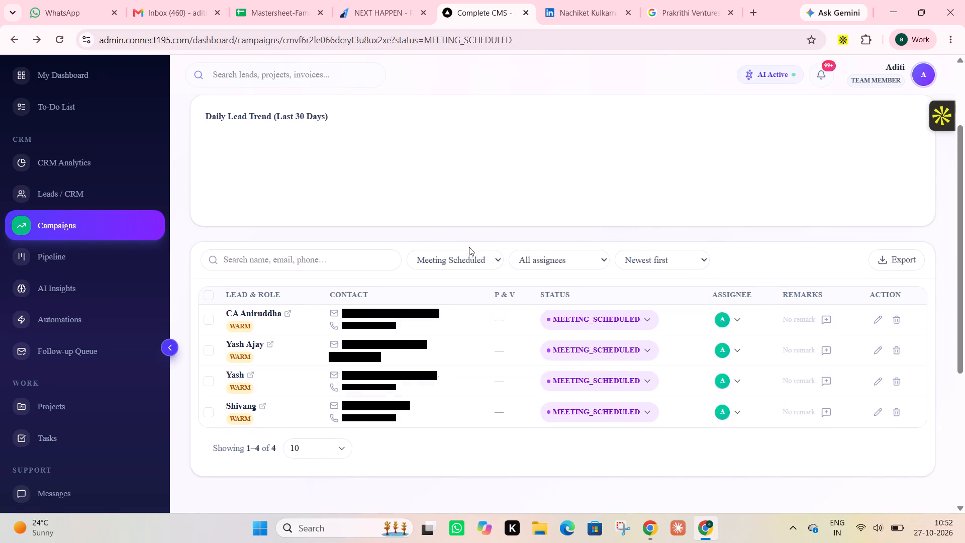
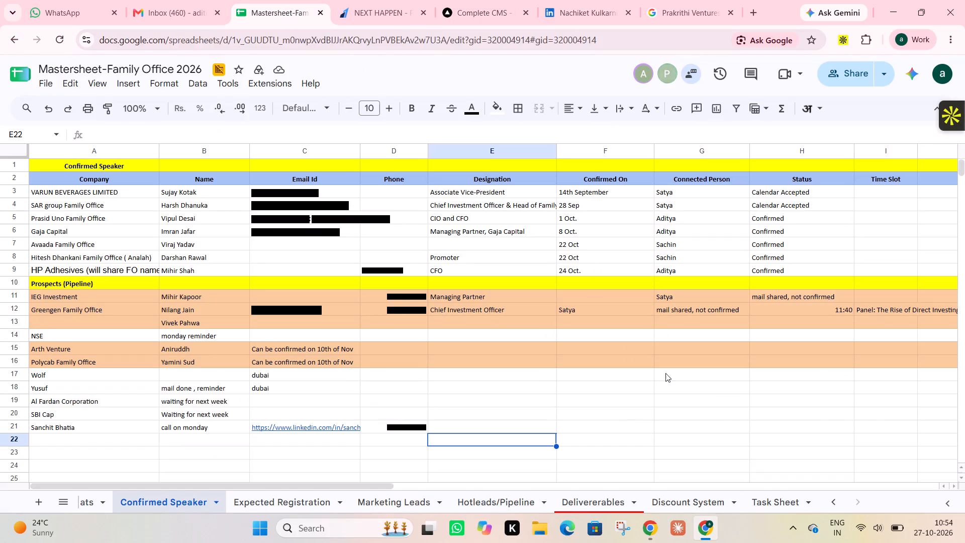
Open the Discount System sheet in the Family Office 2026 mastersheet to check the pass prices and discount tiers.
{"action": "left_click", "coordinate": [689, 495]}
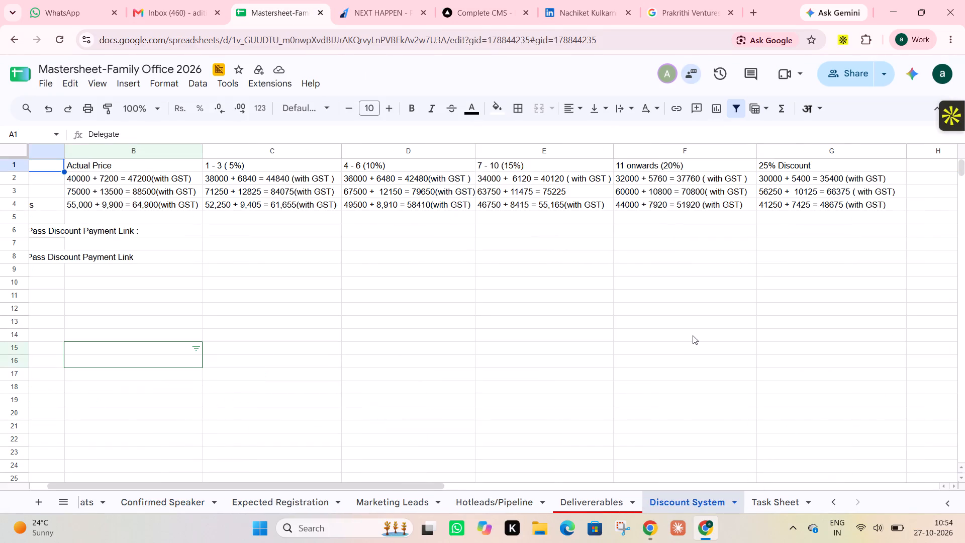
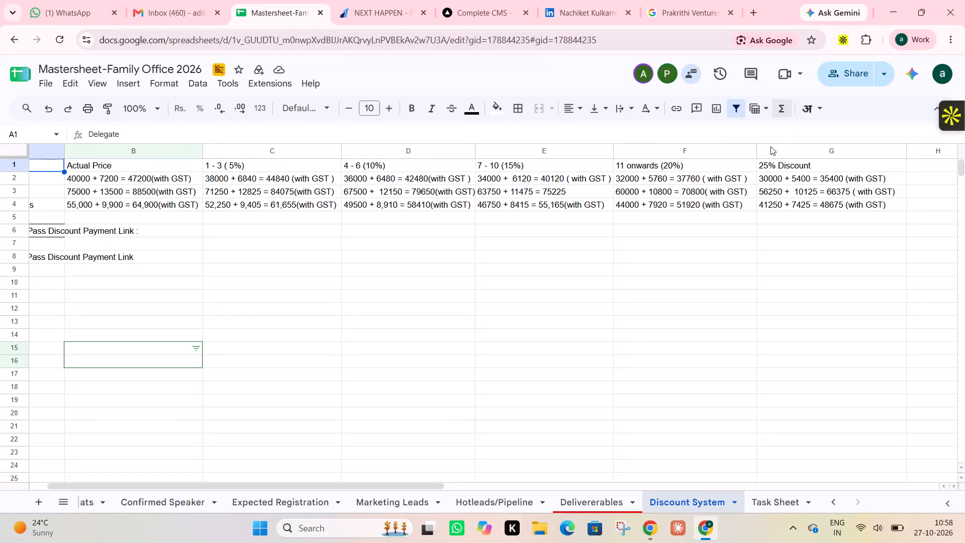
Switch to the CRM and open the record of the meeting-scheduled lead listed only as Yash.
{"action": "left_click", "coordinate": [467, 0]}
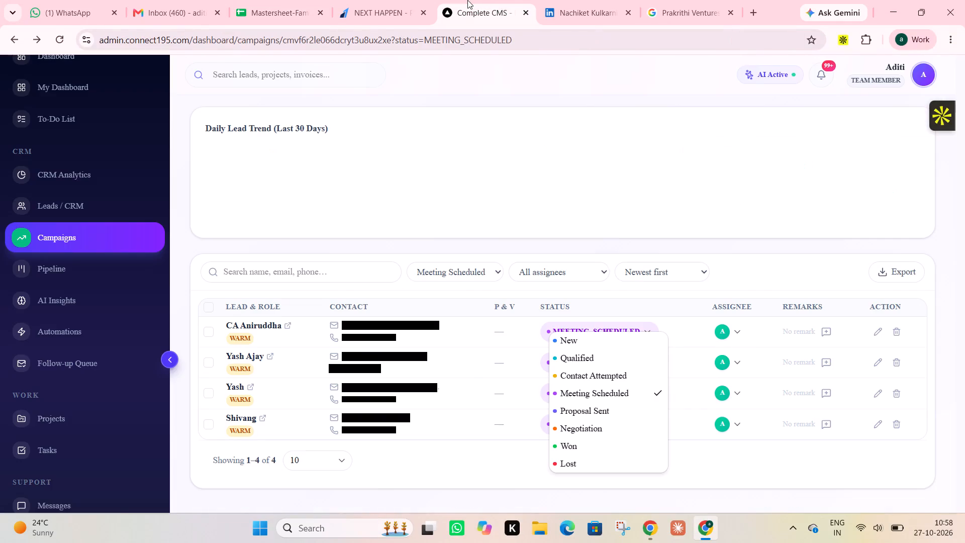
{"action": "left_click", "coordinate": [245, 387]}
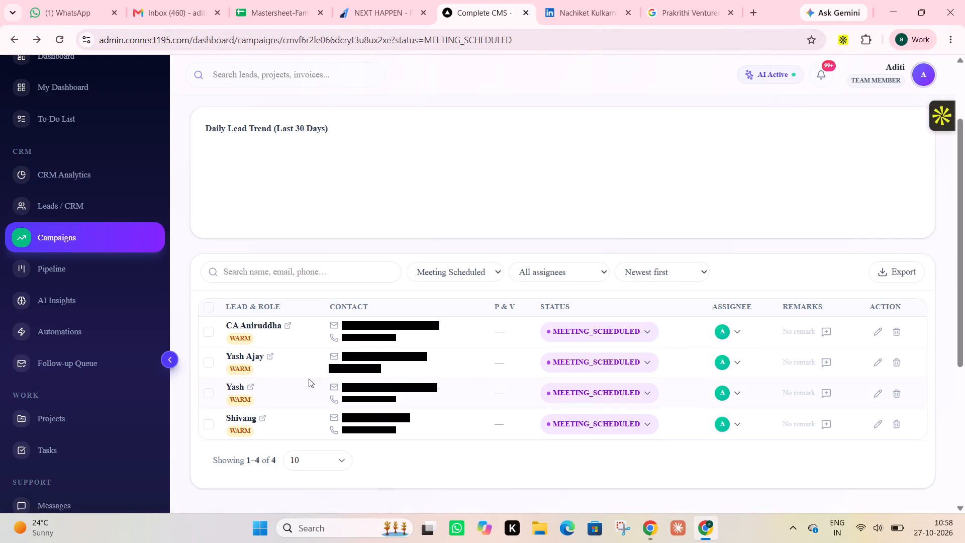
{"action": "left_click", "coordinate": [246, 386]}
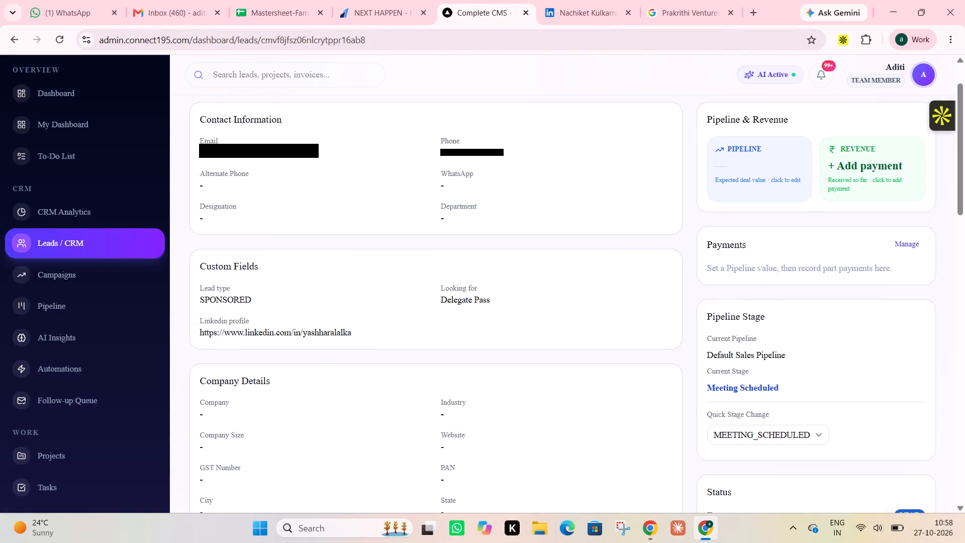
Search Google for the email address in the lead's contact information, reusing the tab with the Prakrithi Ventures search.
{"action": "left_click_drag", "start_coordinate": [197, 151], "coordinate": [324, 163]}
{"action": "key", "text": "ctrl+c"}
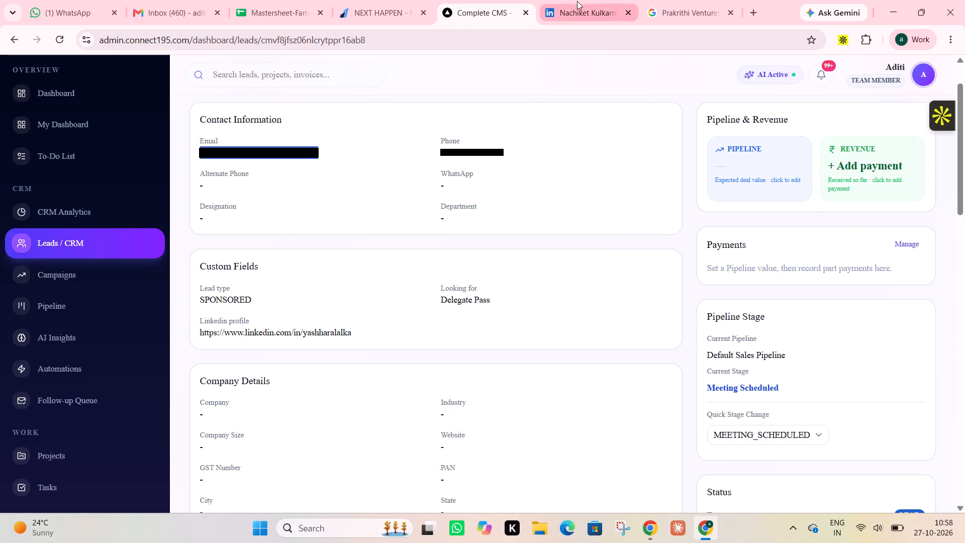
{"action": "left_click", "coordinate": [675, 1]}
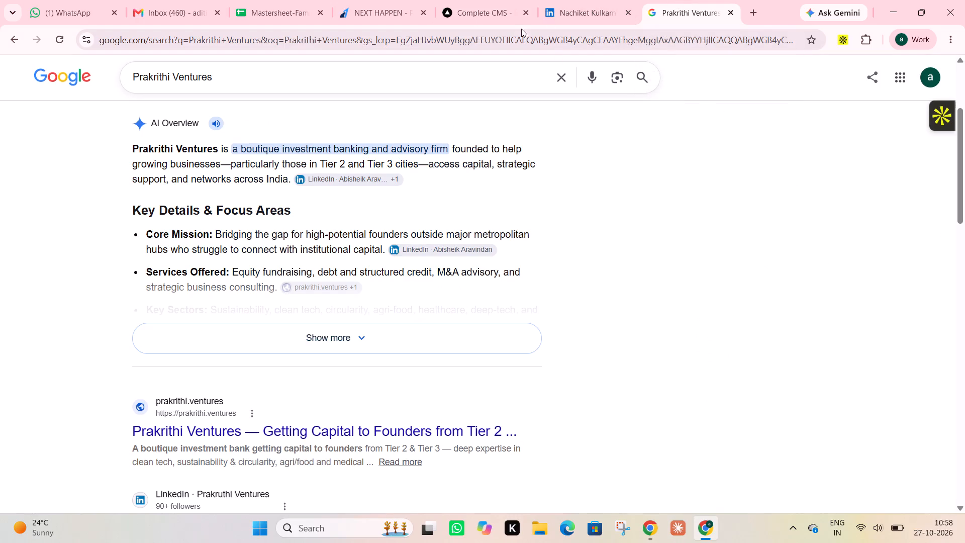
{"action": "left_click", "coordinate": [561, 39]}
{"action": "key", "text": "ctrl+v"}
{"action": "key", "text": "Return"}
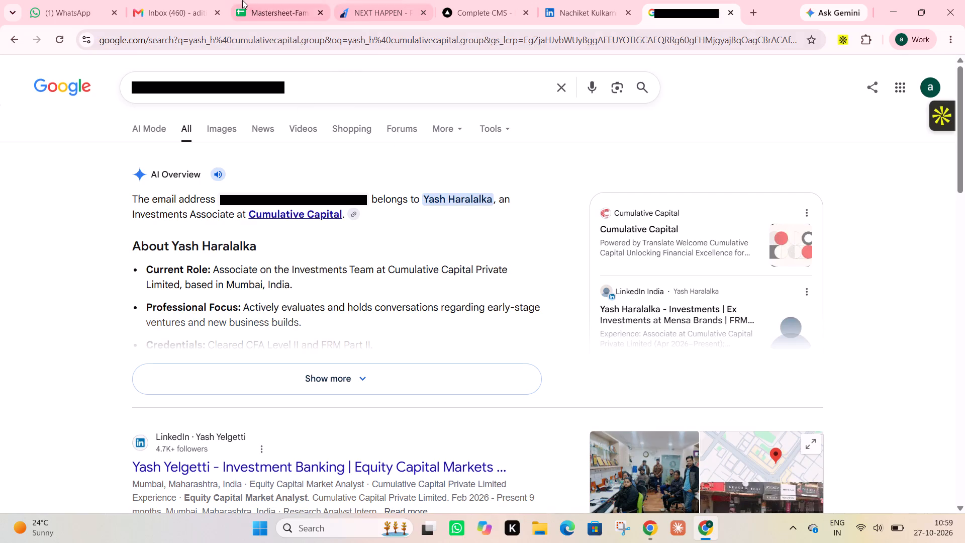
Open the LinkedIn profile linked in the lead's custom fields, replacing the Google email search page.
{"action": "left_click", "coordinate": [456, 5]}
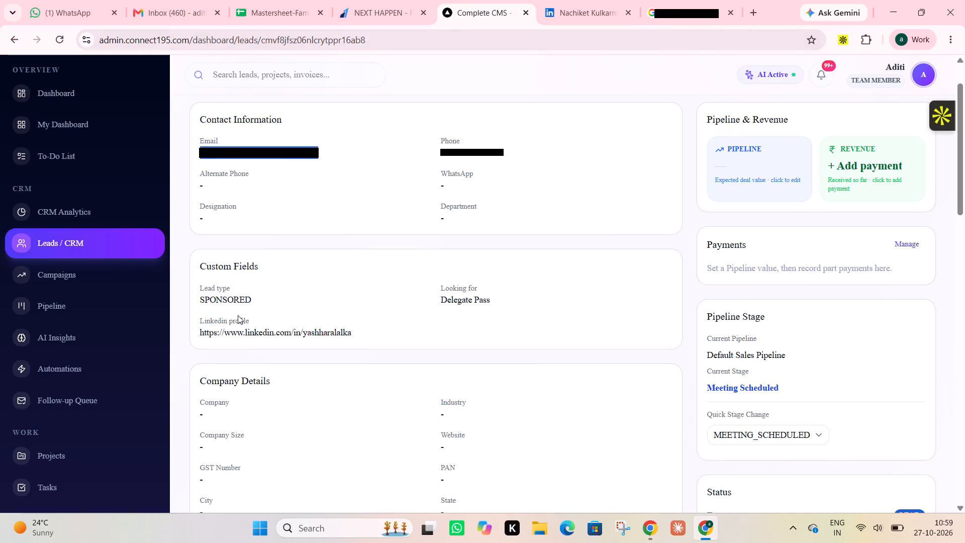
{"action": "left_click_drag", "start_coordinate": [198, 333], "coordinate": [378, 335]}
{"action": "key", "text": "ctrl+v"}
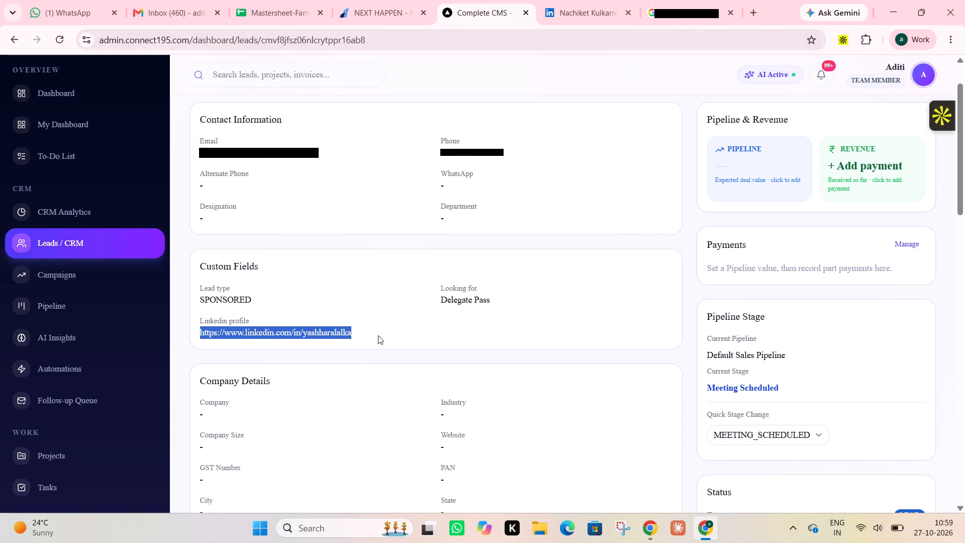
{"action": "key", "text": "ctrl+c"}
{"action": "left_click", "coordinate": [692, 1]}
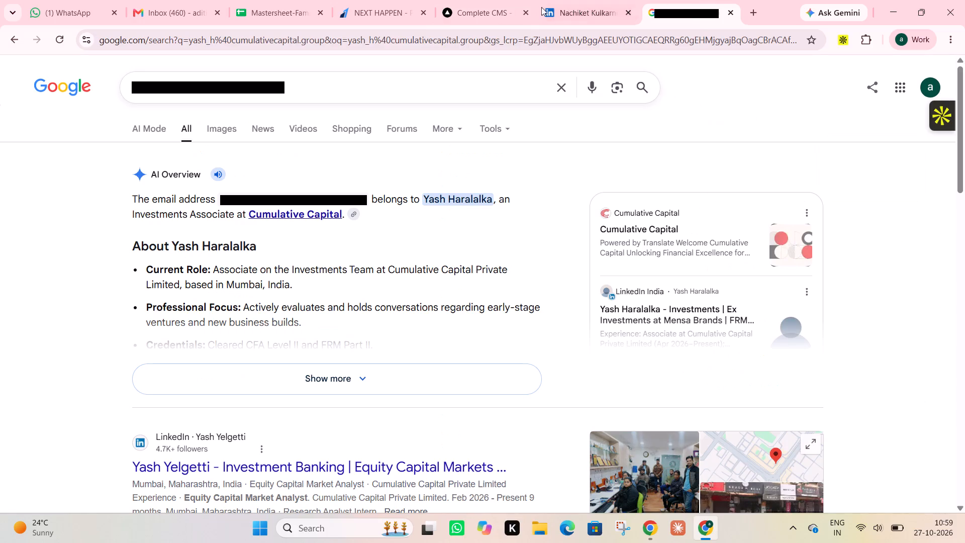
{"action": "left_click", "coordinate": [539, 34]}
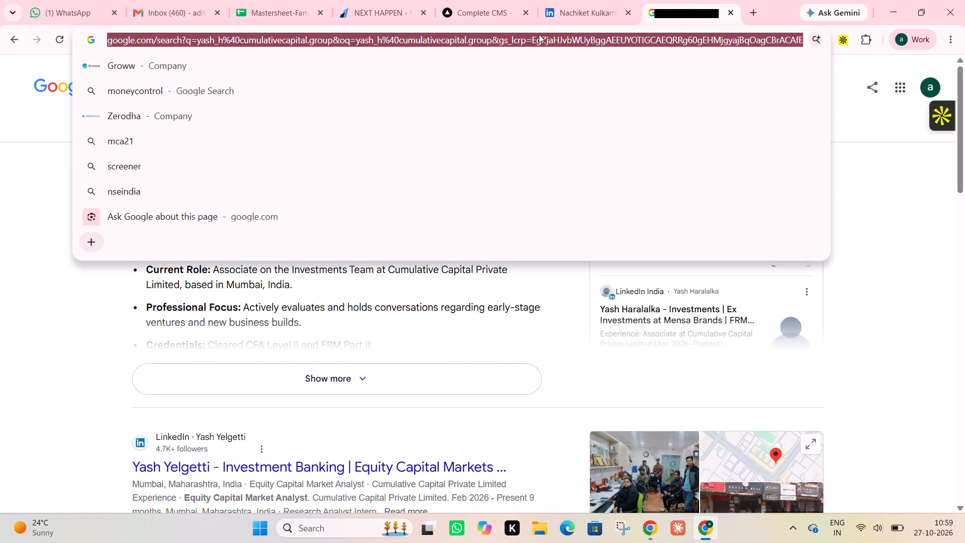
{"action": "key", "text": "ctrl+v"}
{"action": "key", "text": "Return"}
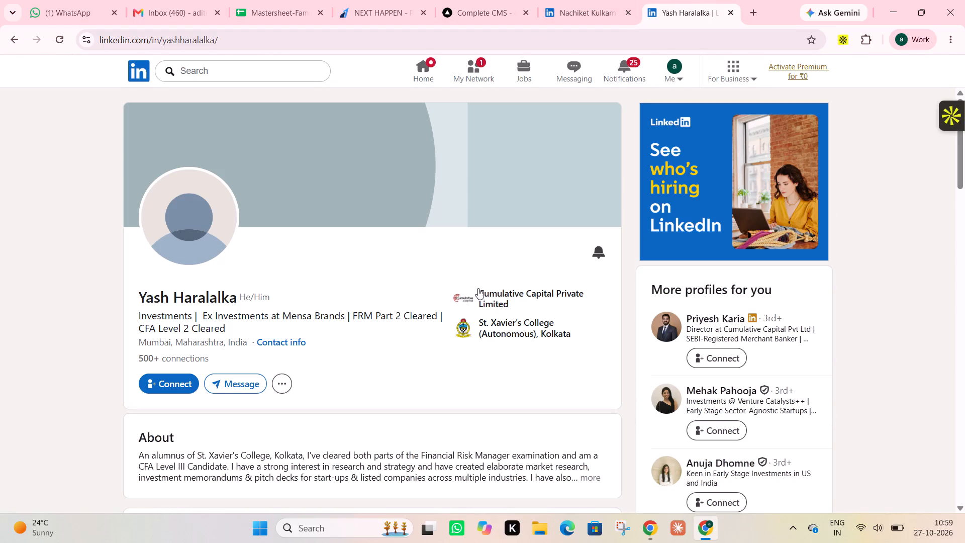
Search Google in a new tab for the lead's current company, Cumulative Capital Private Limited, using the name from the LinkedIn profile.
{"action": "left_click_drag", "start_coordinate": [479, 288], "coordinate": [516, 304]}
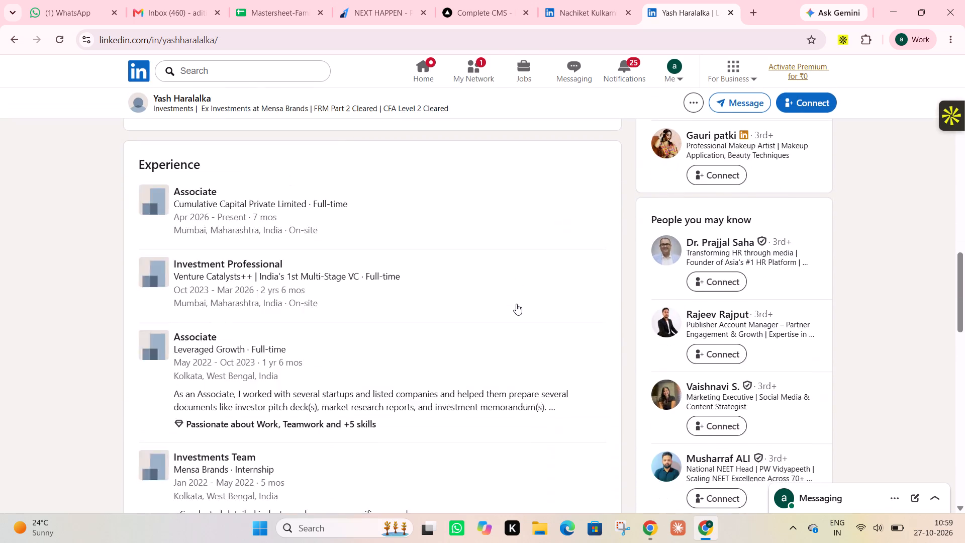
{"action": "scroll", "coordinate": [516, 304], "scroll_direction": "up", "scroll_amount": 8}
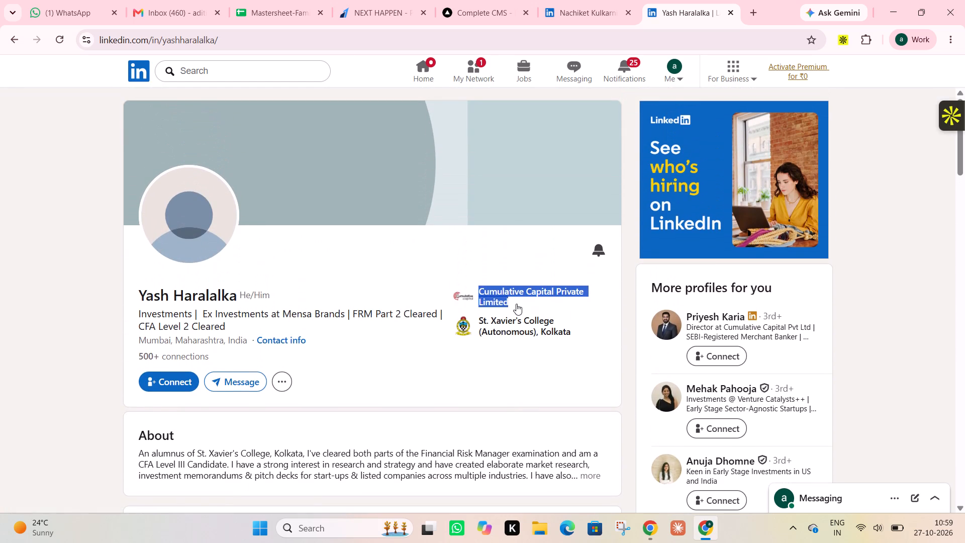
{"action": "key", "text": "ctrl+c"}
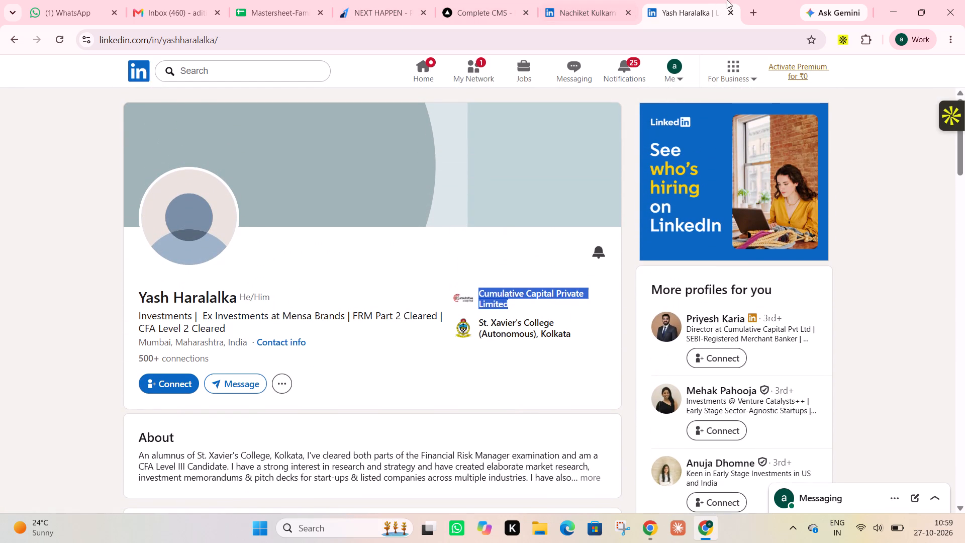
{"action": "left_click", "coordinate": [756, 6]}
{"action": "key", "text": "ctrl+v"}
{"action": "key", "text": "Return"}
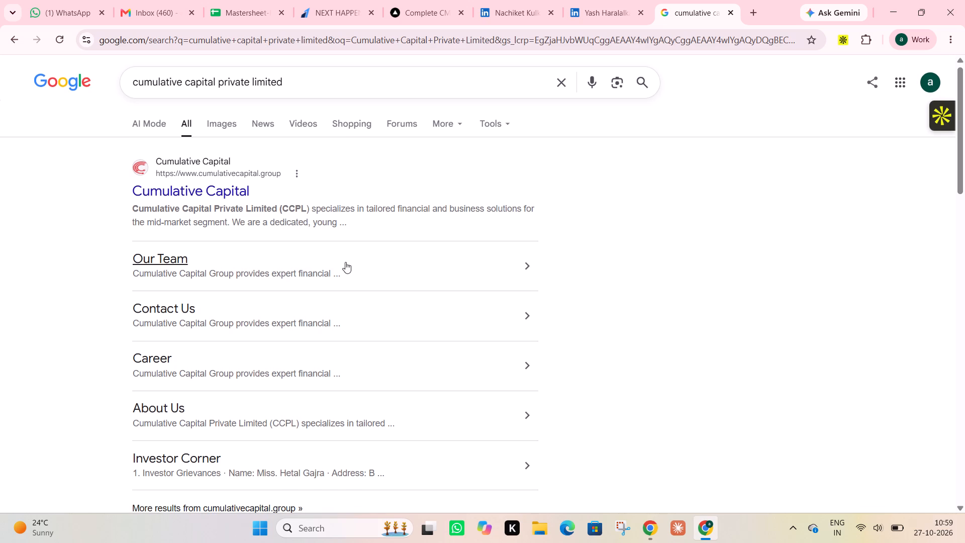
Look through the company search results, open Cumulative Capital Private Limited's LinkedIn page and review its overview.
{"action": "scroll", "coordinate": [345, 262], "scroll_direction": "down", "scroll_amount": 2}
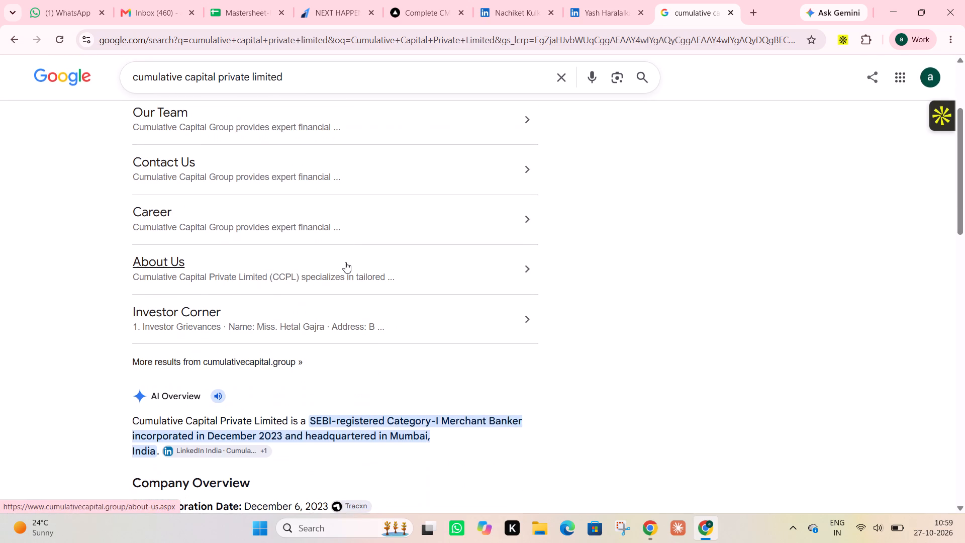
{"action": "scroll", "coordinate": [345, 262], "scroll_direction": "down", "scroll_amount": 3}
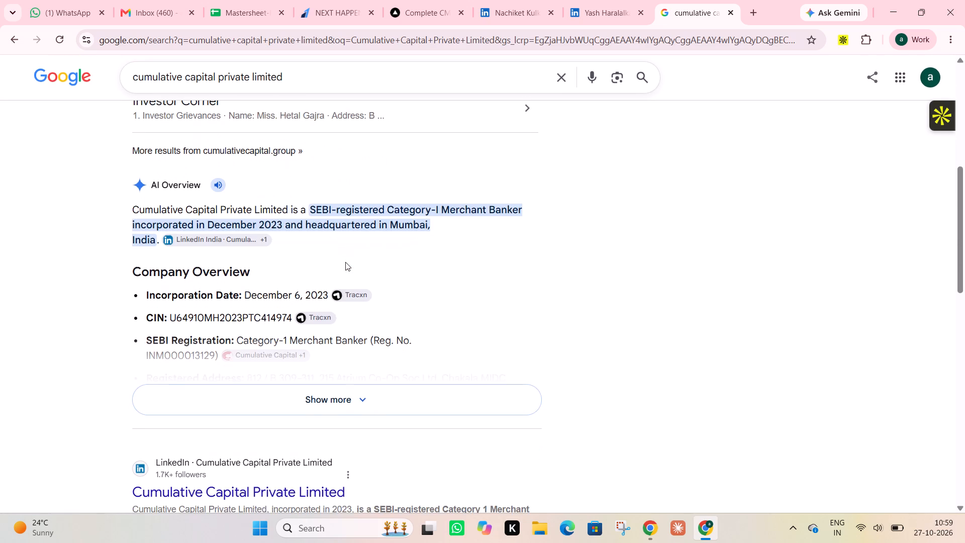
{"action": "scroll", "coordinate": [345, 262], "scroll_direction": "down", "scroll_amount": 4}
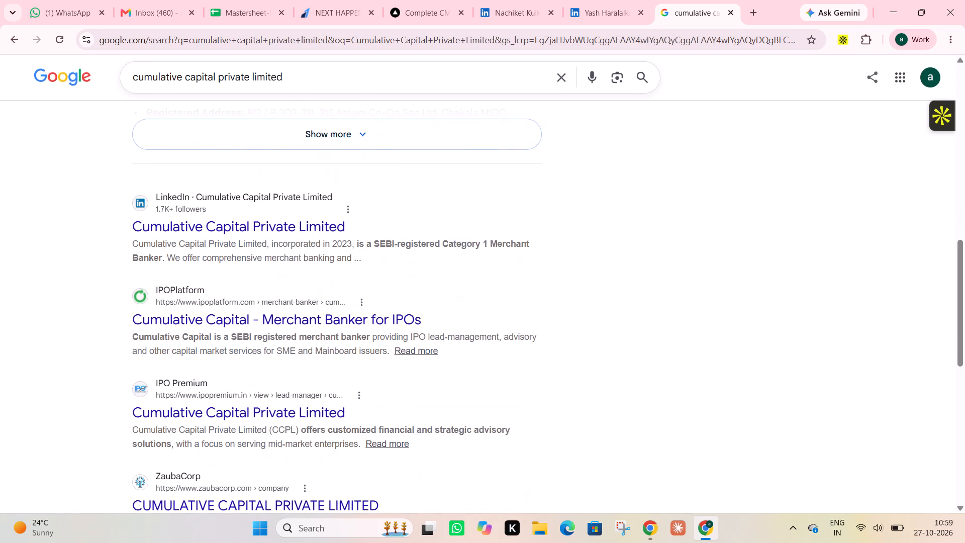
{"action": "scroll", "coordinate": [345, 262], "scroll_direction": "up", "scroll_amount": 9}
{"action": "scroll", "coordinate": [286, 220], "scroll_direction": "down", "scroll_amount": 4}
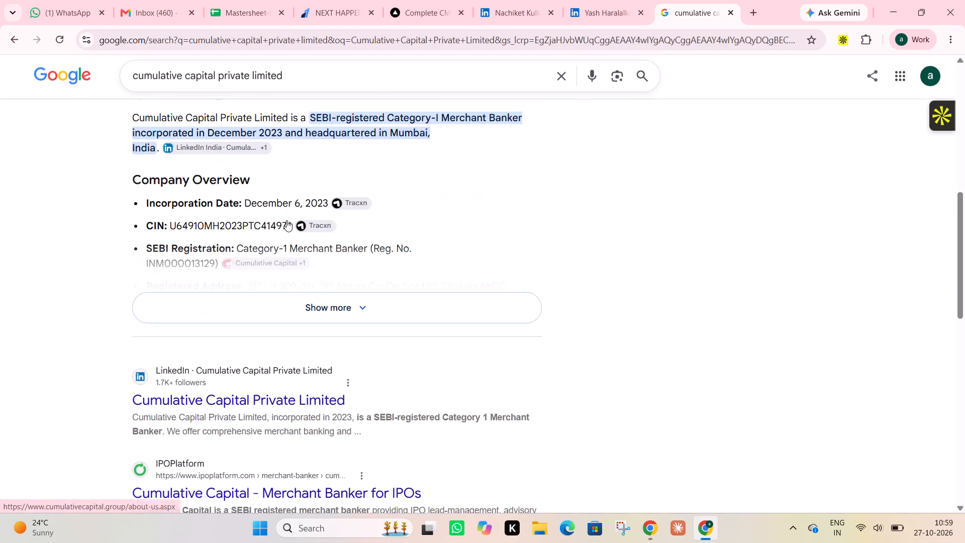
{"action": "scroll", "coordinate": [286, 220], "scroll_direction": "down", "scroll_amount": 3}
{"action": "left_click", "coordinate": [234, 210]}
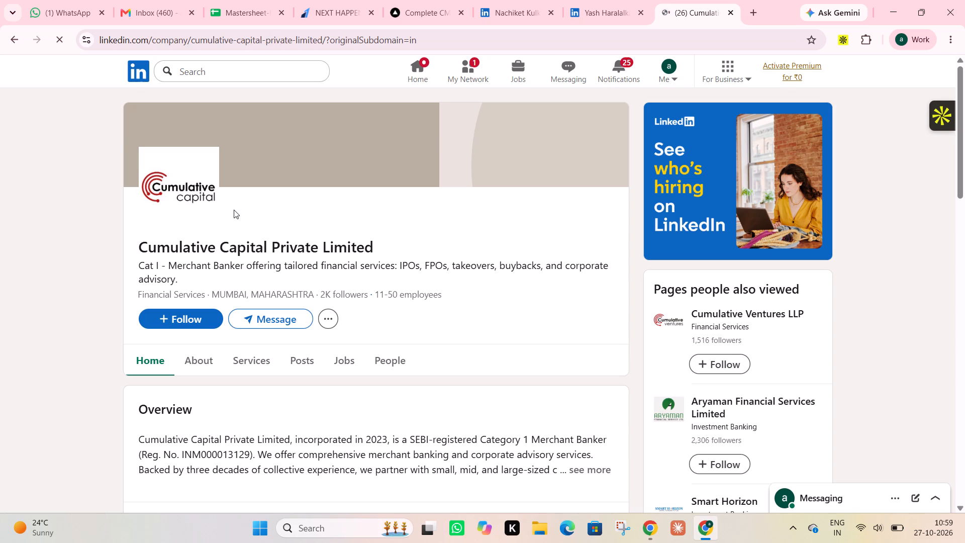
{"action": "scroll", "coordinate": [234, 210], "scroll_direction": "down", "scroll_amount": 1}
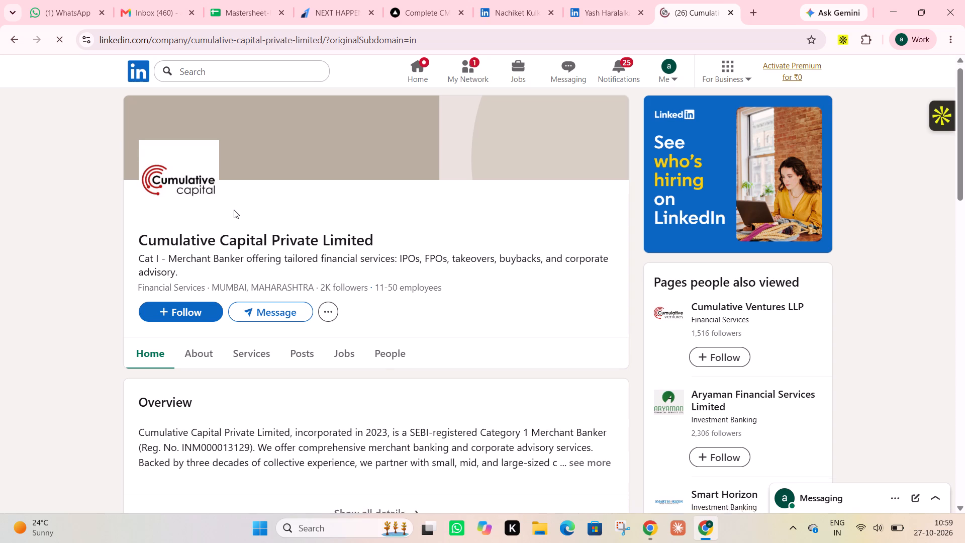
{"action": "scroll", "coordinate": [234, 210], "scroll_direction": "down", "scroll_amount": 1}
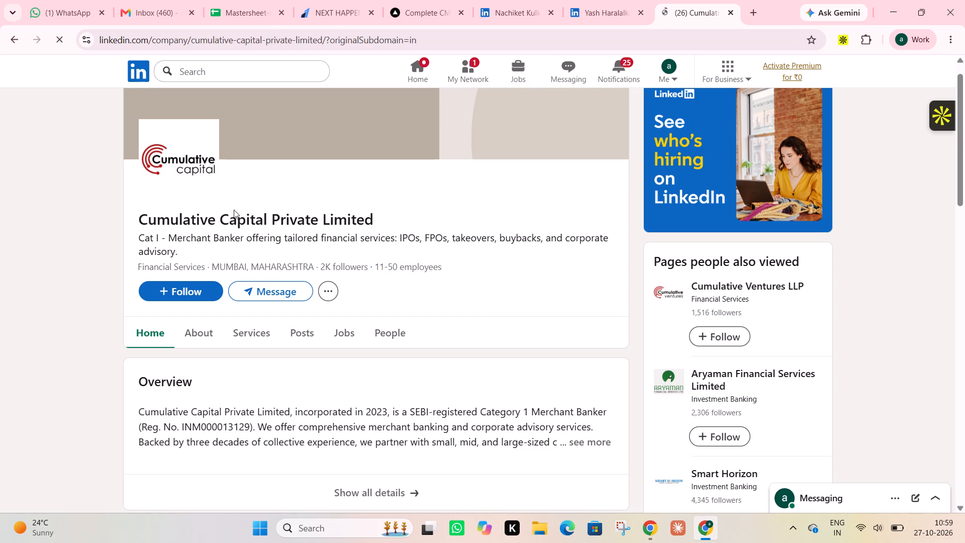
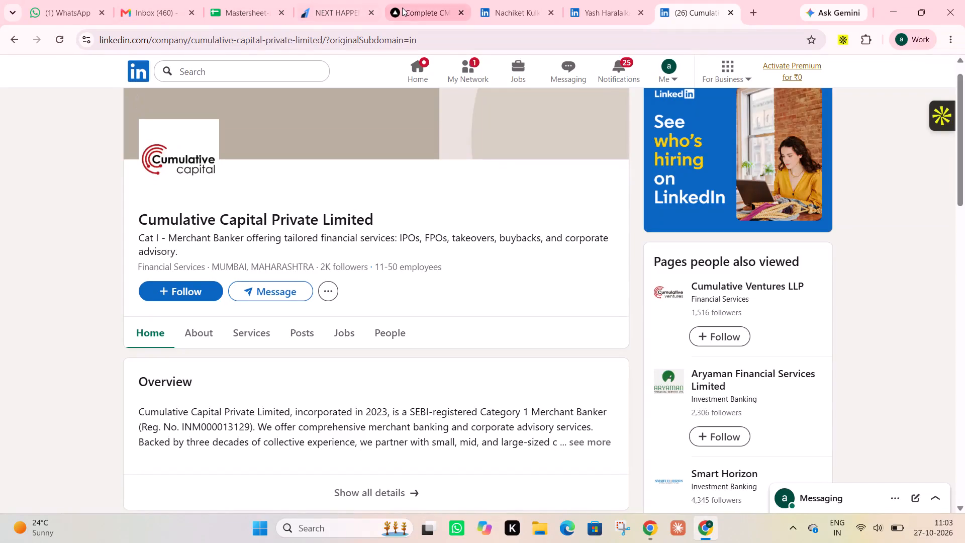
Check the lead's CRM record against Cumulative Capital Private Limited's LinkedIn page, reviewing the company's description, overview and services.
{"action": "left_click", "coordinate": [416, 5]}
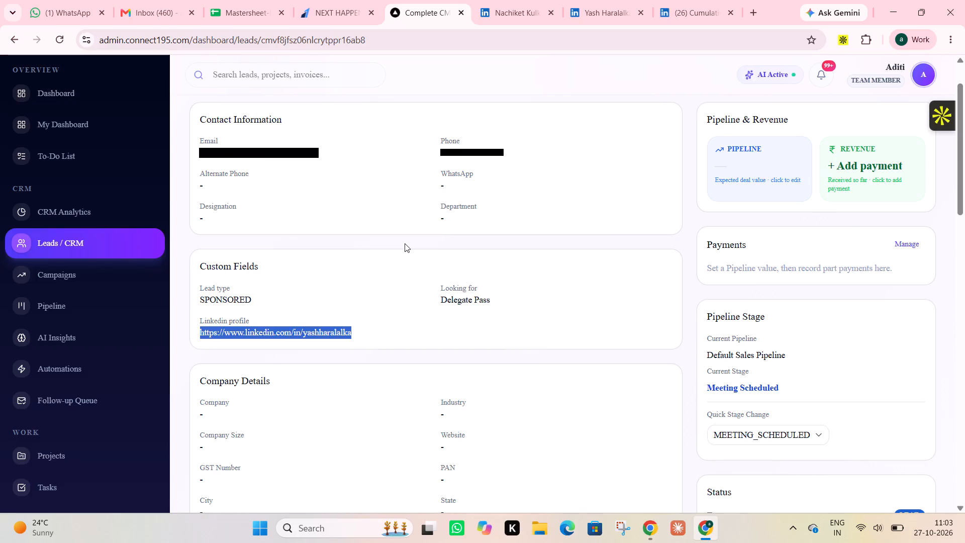
{"action": "left_click", "coordinate": [672, 4]}
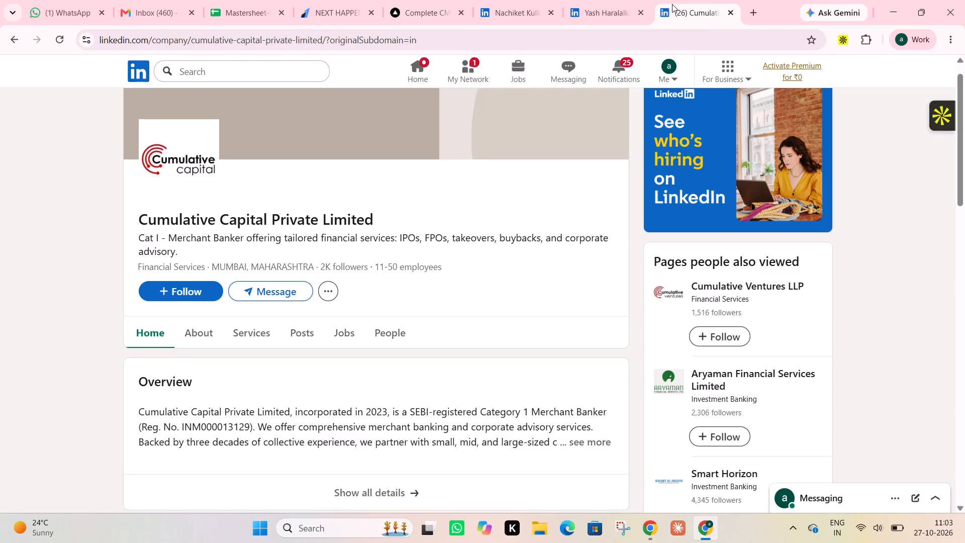
{"action": "scroll", "coordinate": [423, 340], "scroll_direction": "down", "scroll_amount": 1}
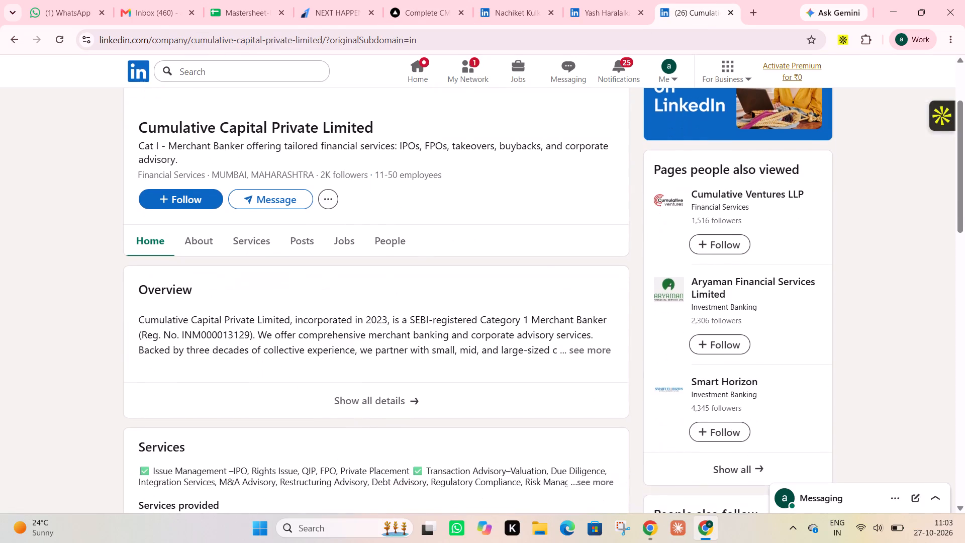
{"action": "scroll", "coordinate": [423, 340], "scroll_direction": "up", "scroll_amount": 5}
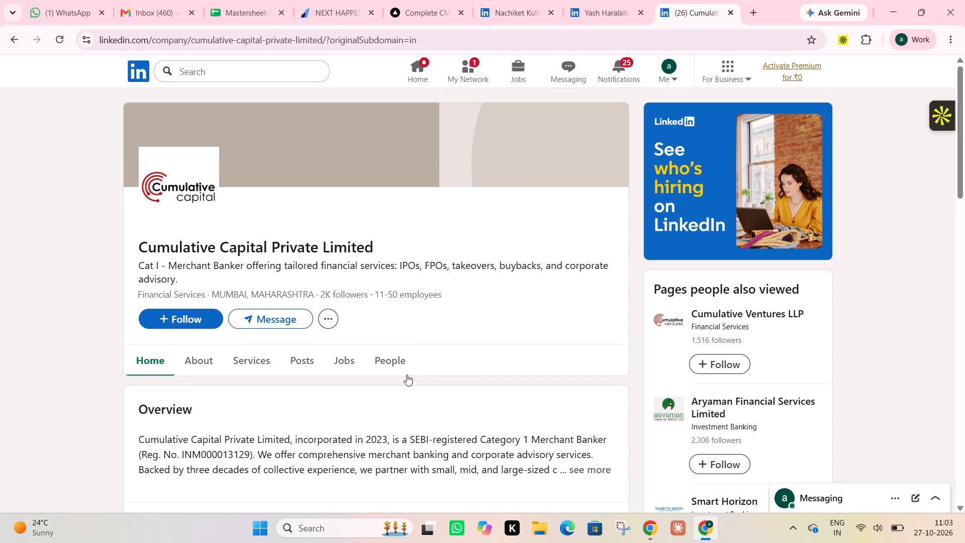
{"action": "scroll", "coordinate": [435, 380], "scroll_direction": "up", "scroll_amount": 3}
Return from the company's LinkedIn page to the lead's CRM record with its contact information and custom fields.
{"action": "left_click", "coordinate": [453, 2]}
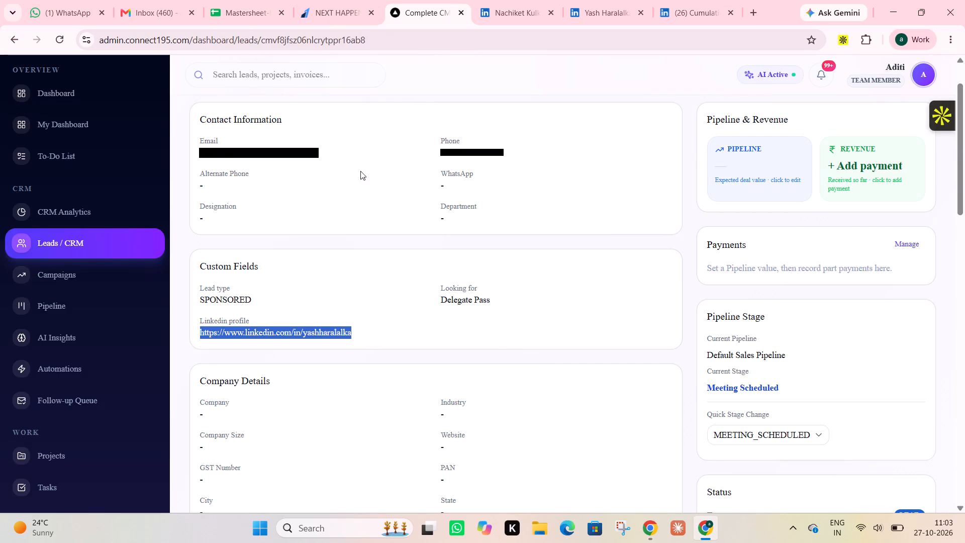
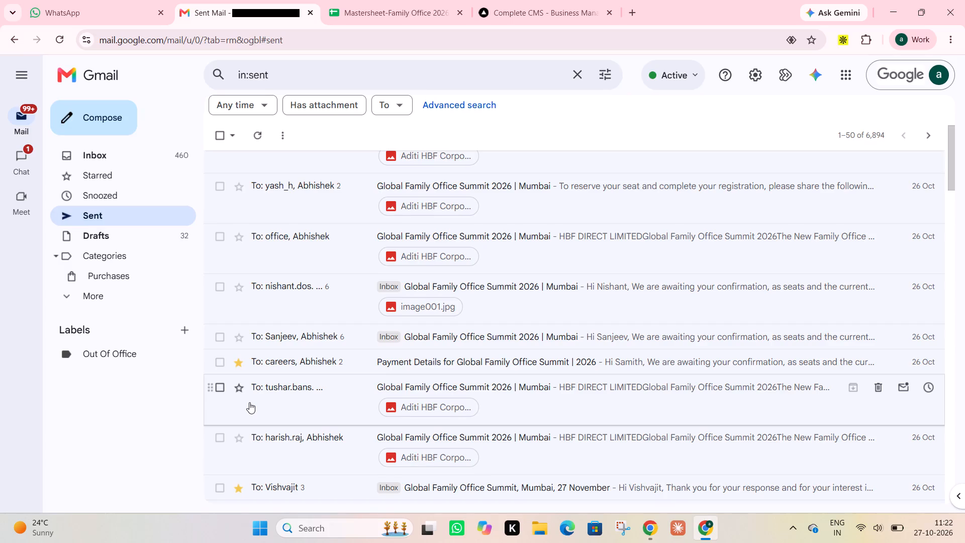
Switch to the CRM, leave the current campaign and open the Linkedin-family-office-leads campaign.
{"action": "left_click", "coordinate": [539, 1]}
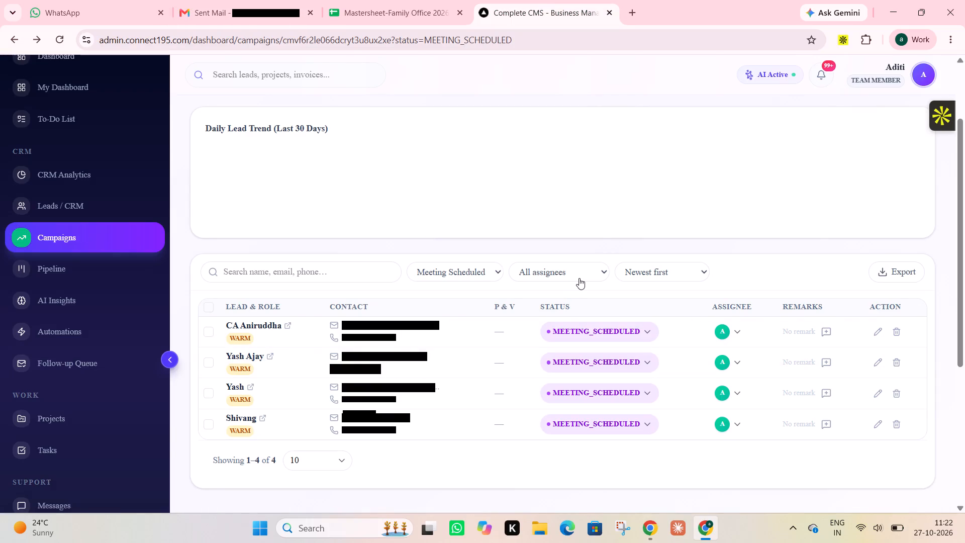
{"action": "scroll", "coordinate": [405, 275], "scroll_direction": "up", "scroll_amount": 2}
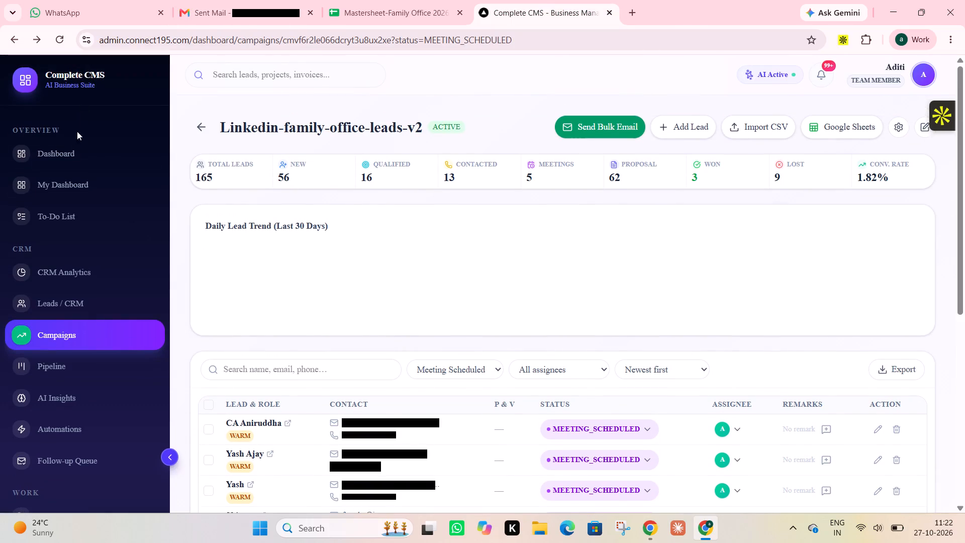
{"action": "scroll", "coordinate": [58, 82], "scroll_direction": "up", "scroll_amount": 1}
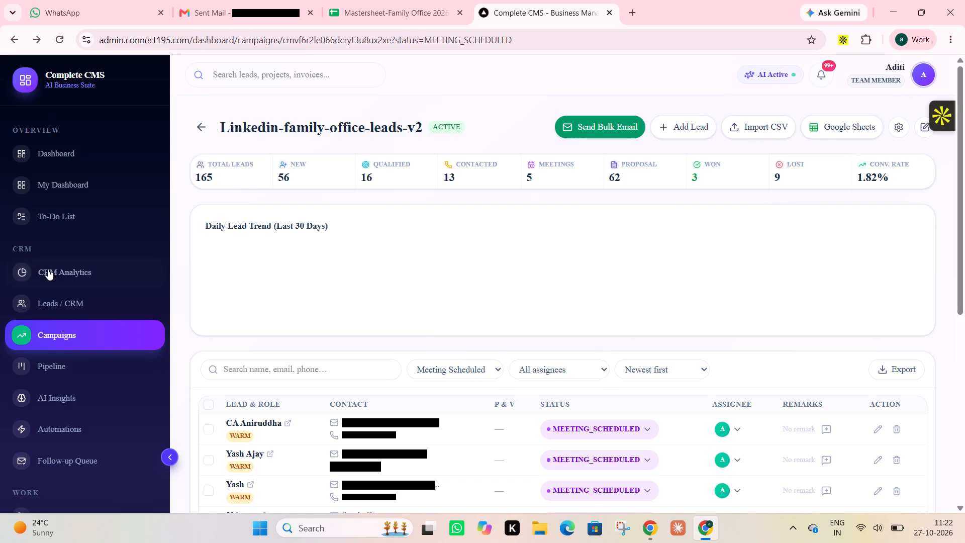
{"action": "left_click", "coordinate": [202, 126]}
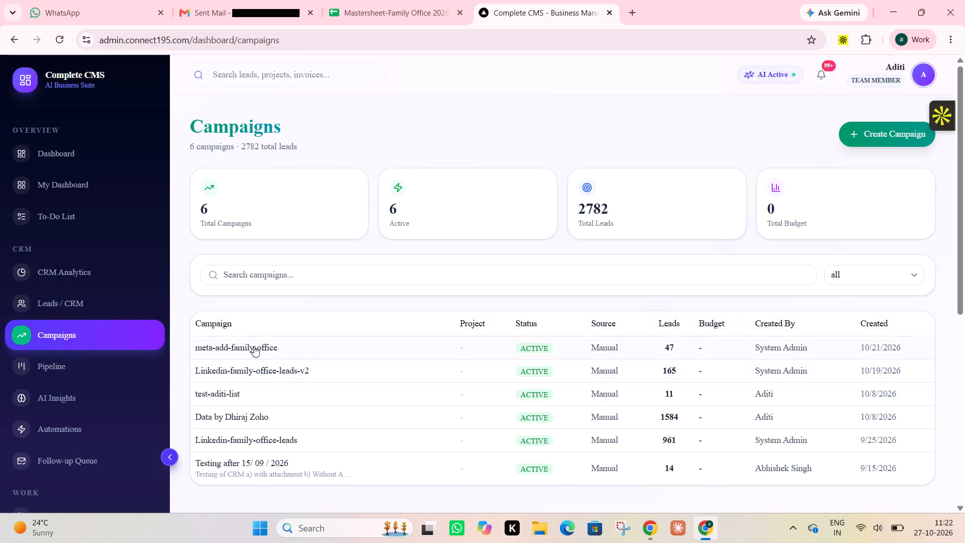
{"action": "left_click", "coordinate": [258, 443]}
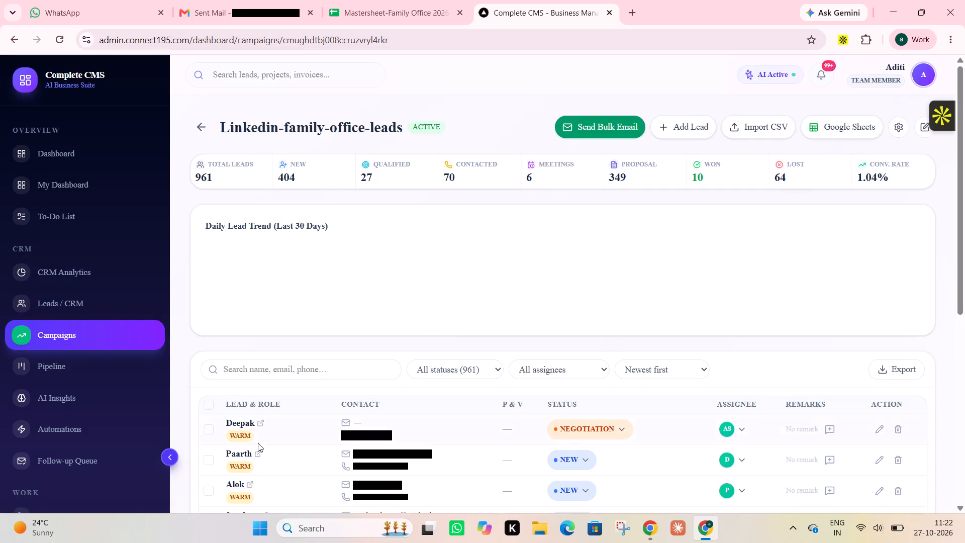
Filter the campaign's leads to the Negotiation status and look through the first page of results.
{"action": "scroll", "coordinate": [340, 334], "scroll_direction": "down", "scroll_amount": 2}
{"action": "left_click", "coordinate": [469, 231]}
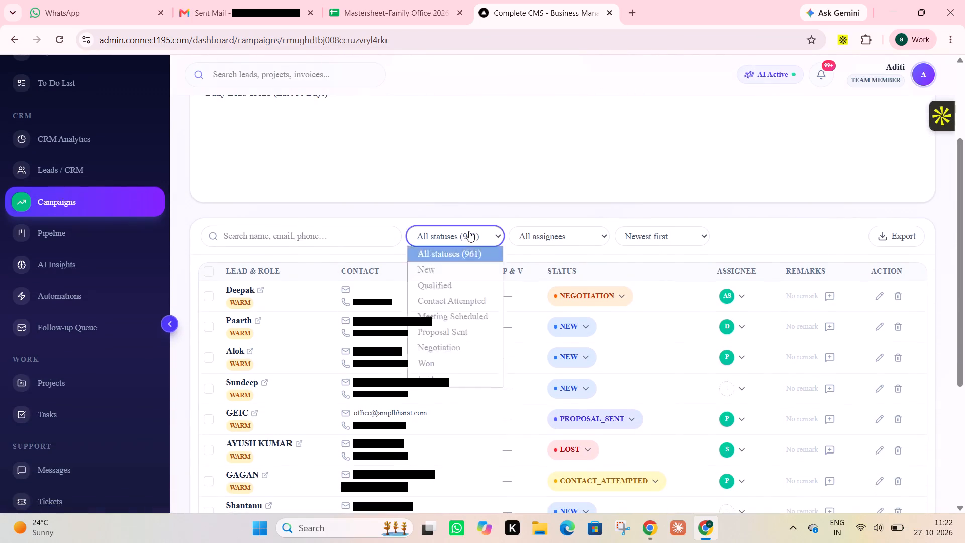
{"action": "left_click", "coordinate": [464, 351]}
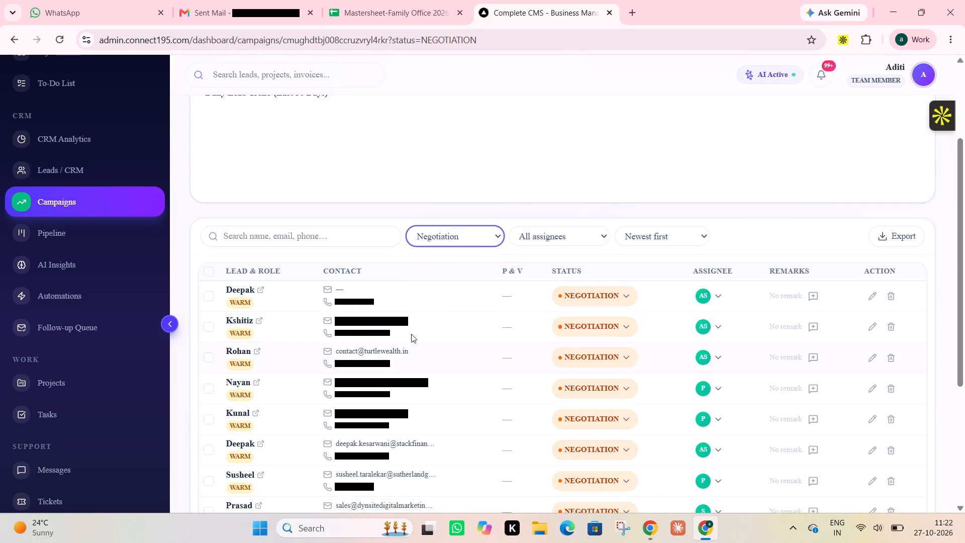
{"action": "scroll", "coordinate": [517, 328], "scroll_direction": "down", "scroll_amount": 1}
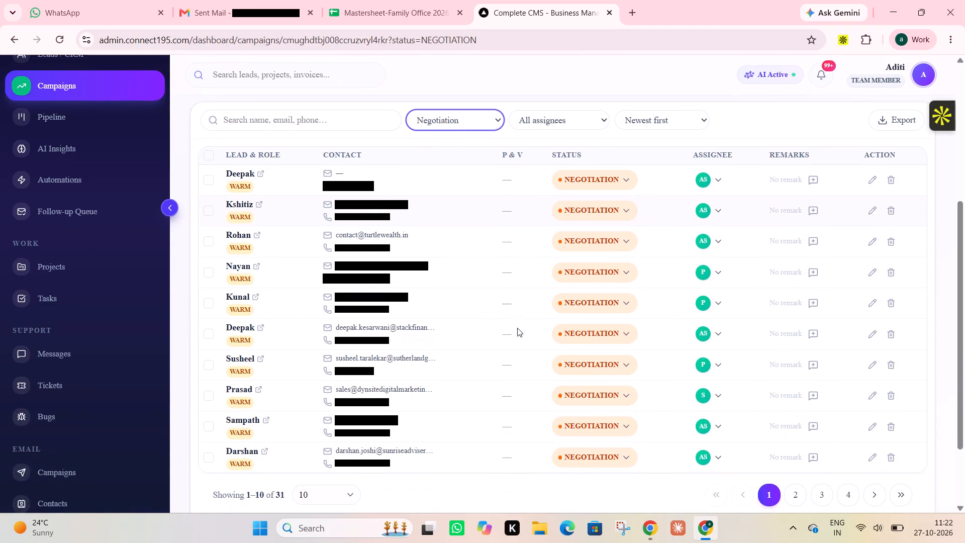
{"action": "scroll", "coordinate": [517, 328], "scroll_direction": "down", "scroll_amount": 2}
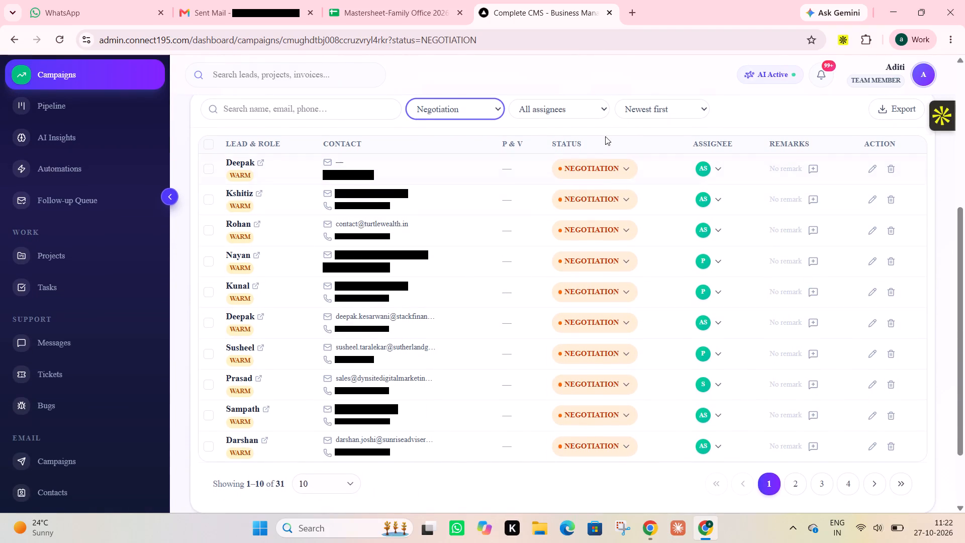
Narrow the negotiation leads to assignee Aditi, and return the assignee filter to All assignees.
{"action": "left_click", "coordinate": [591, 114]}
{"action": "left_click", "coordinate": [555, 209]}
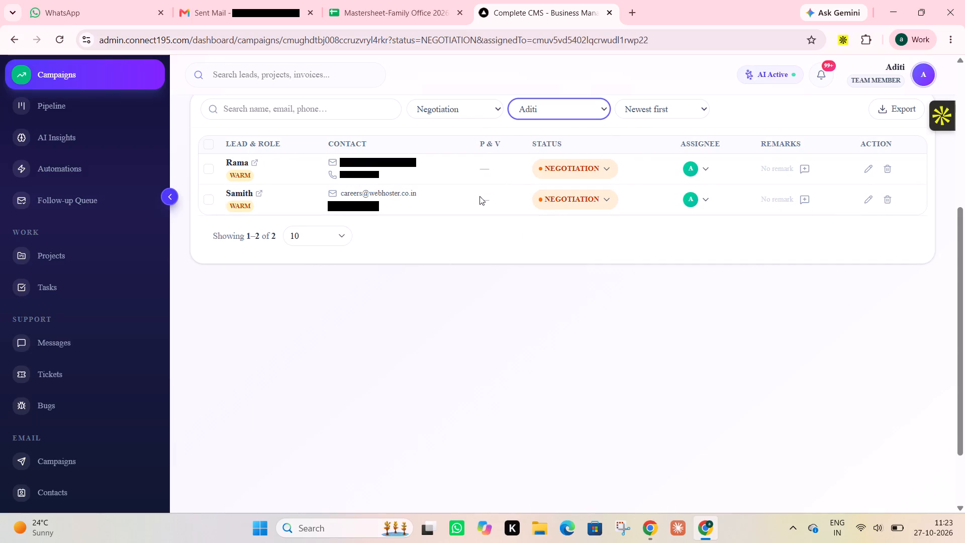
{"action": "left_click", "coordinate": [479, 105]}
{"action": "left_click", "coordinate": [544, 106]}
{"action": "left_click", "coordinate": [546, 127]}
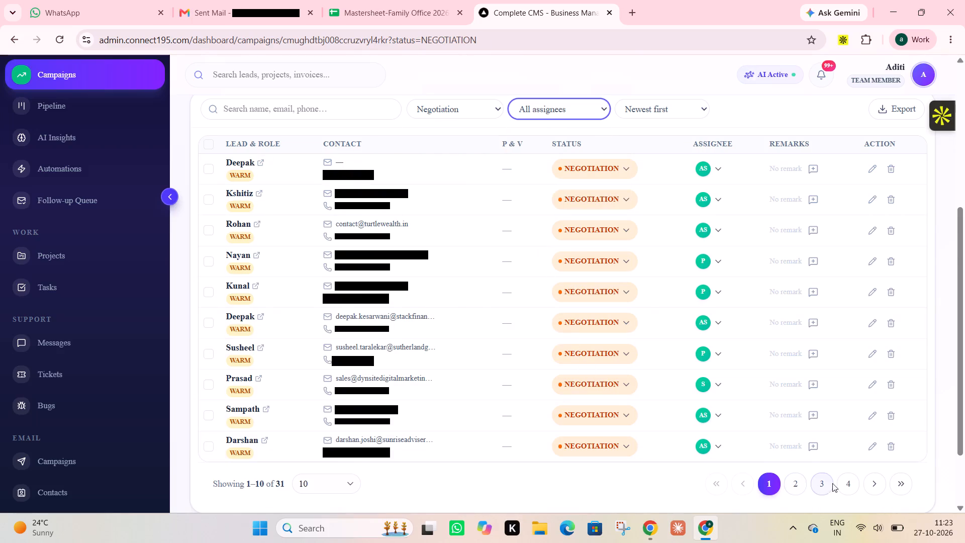
Filter the negotiation leads by assignee Aditi to review the ones assigned to her.
{"action": "scroll", "coordinate": [676, 435], "scroll_direction": "up", "scroll_amount": 5}
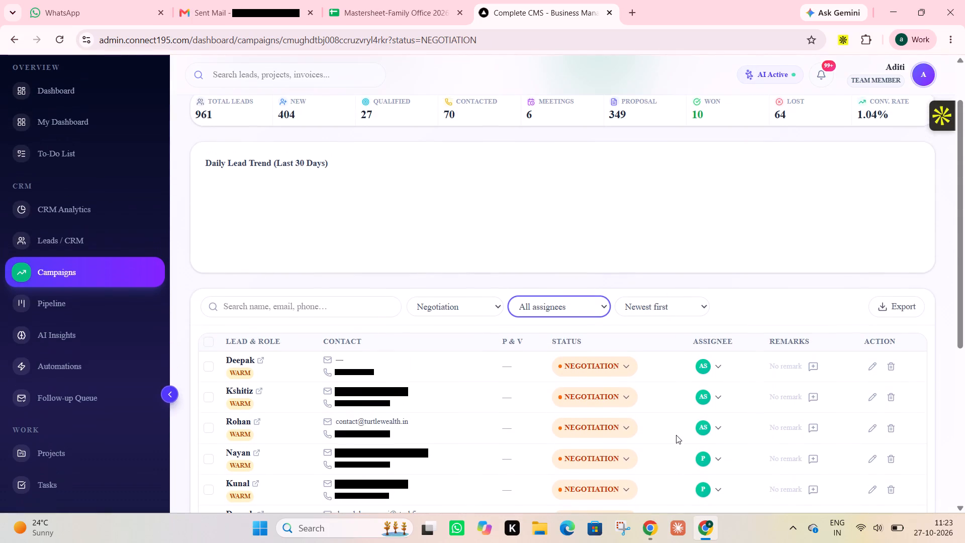
{"action": "left_click", "coordinate": [572, 307]}
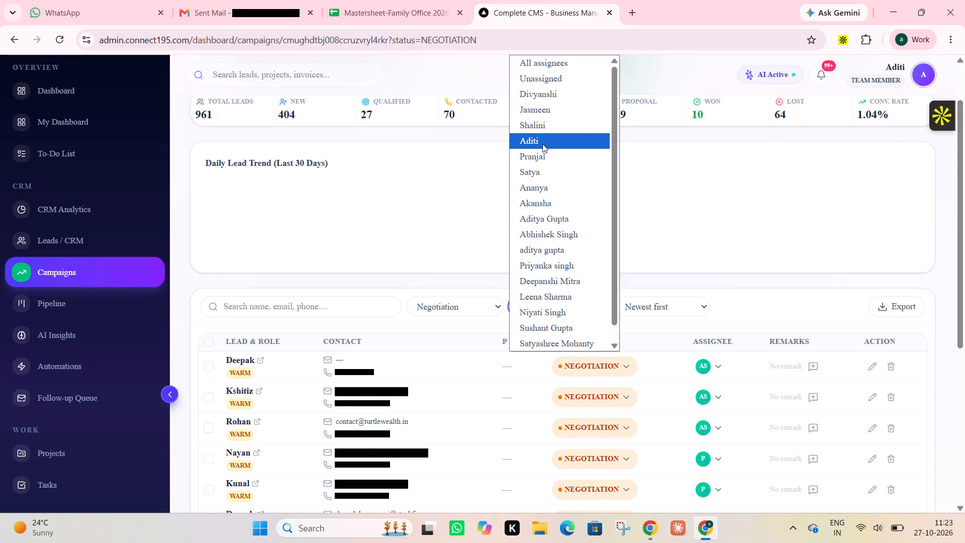
{"action": "left_click", "coordinate": [542, 144]}
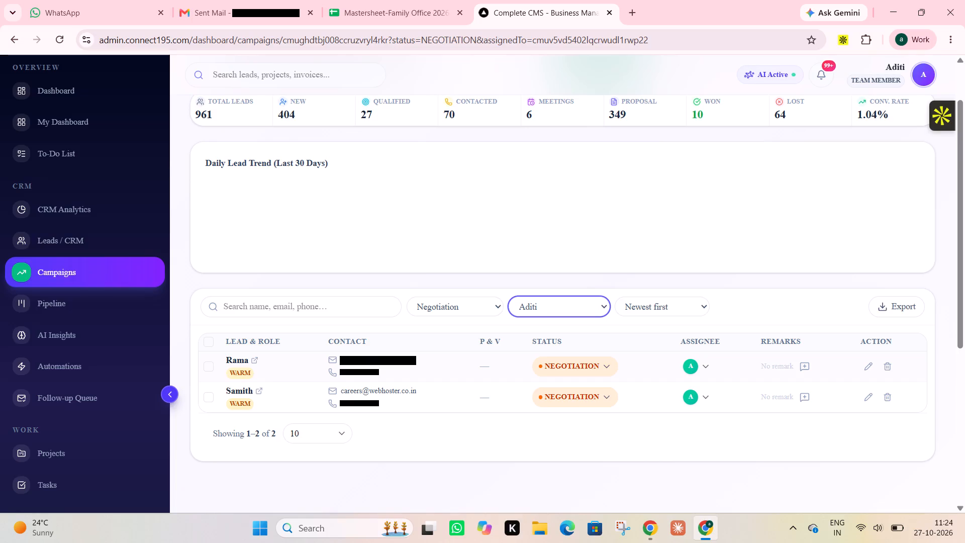
Check the available status options for the negotiation lead Samith without choosing a different one.
{"action": "left_click", "coordinate": [598, 399]}
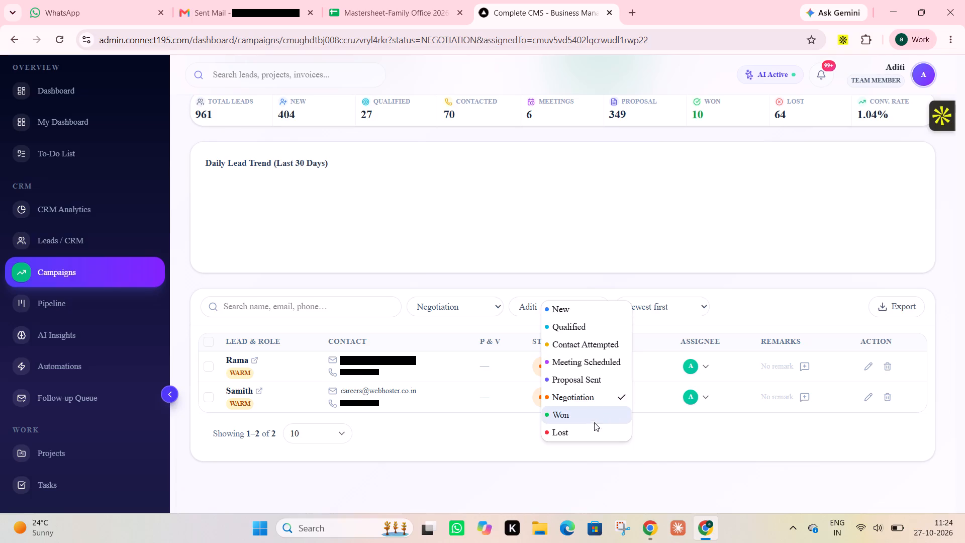
{"action": "left_click", "coordinate": [472, 445]}
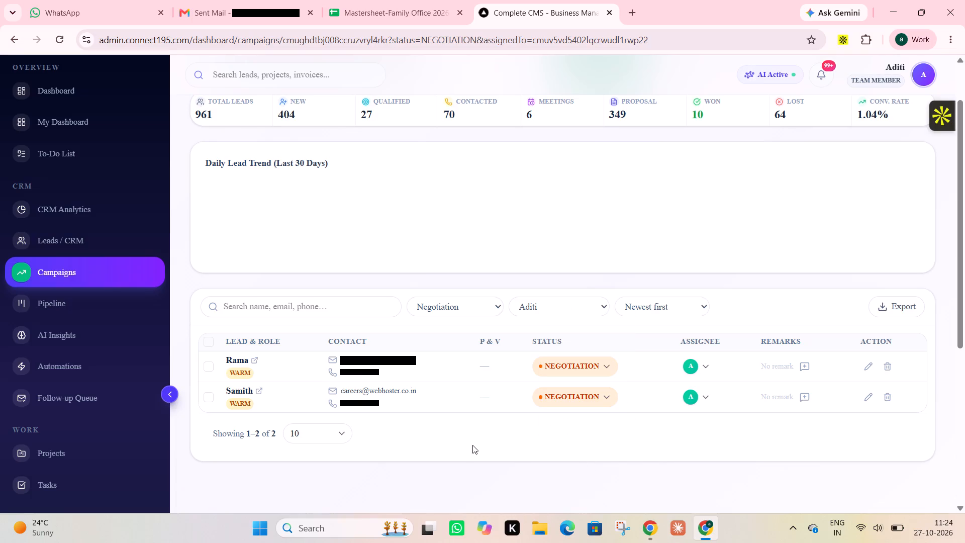
Glance at the Mastersheet's Discount System sheet, and switch to Gmail to look through the most recent sent emails.
{"action": "left_click", "coordinate": [383, 0]}
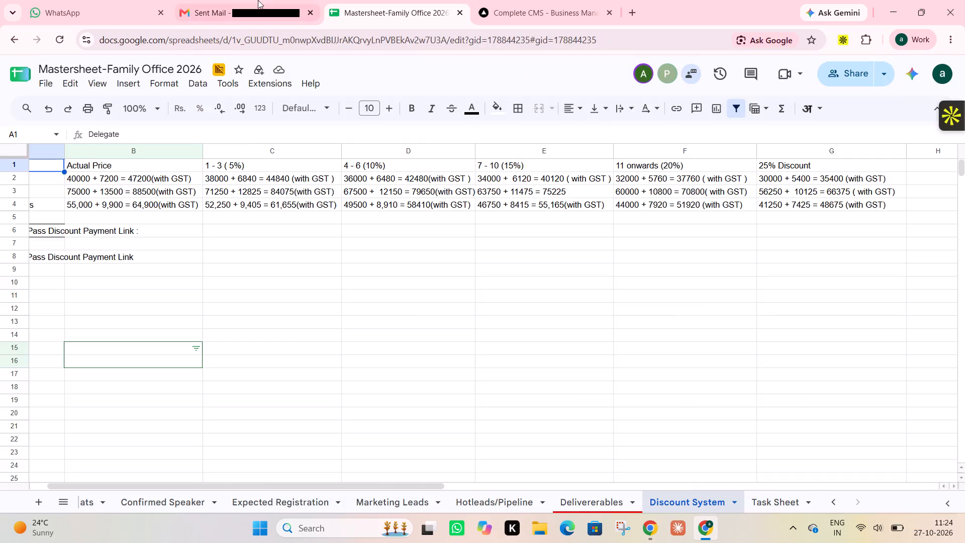
{"action": "left_click", "coordinate": [241, 0]}
{"action": "scroll", "coordinate": [268, 238], "scroll_direction": "up", "scroll_amount": 10}
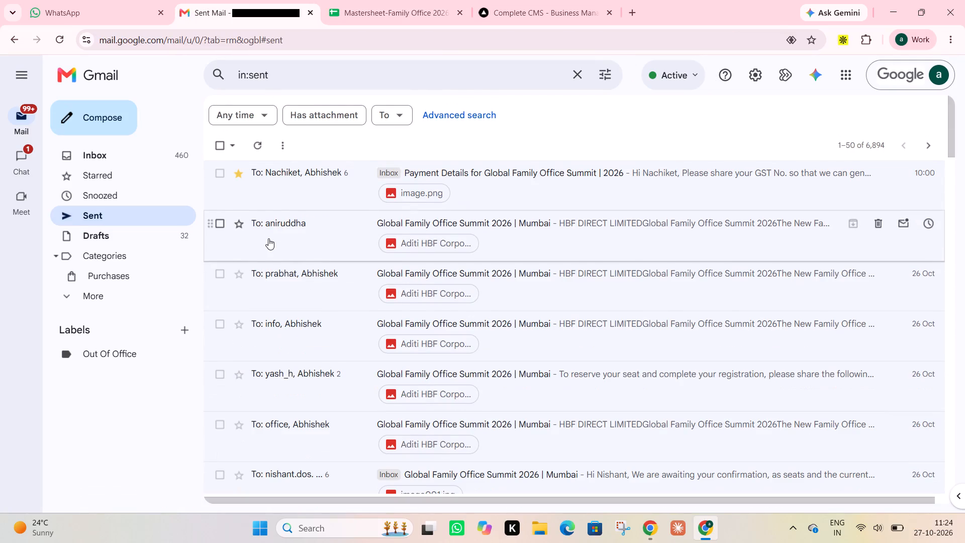
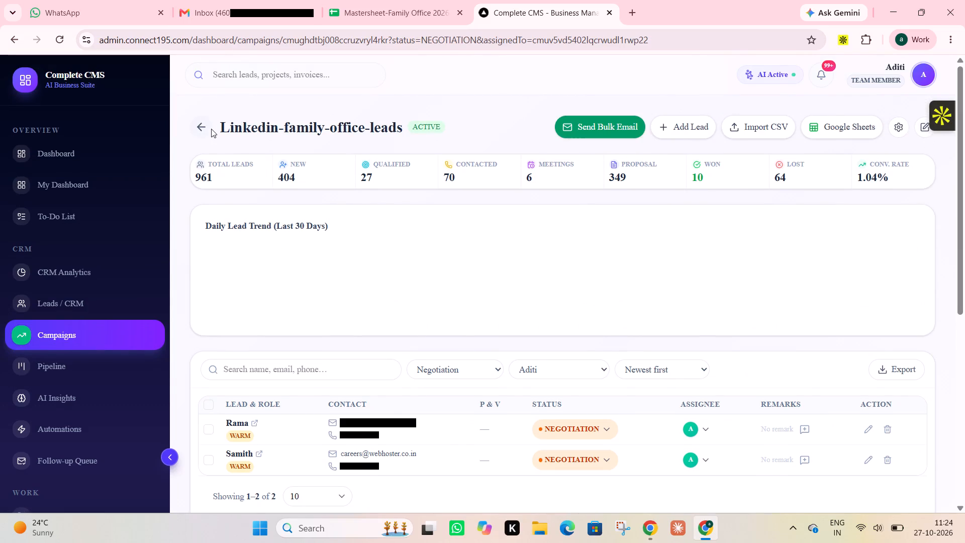
Leave the current campaign and open the Linkedin-family-office-leads-v2 campaign.
{"action": "left_click", "coordinate": [295, 368]}
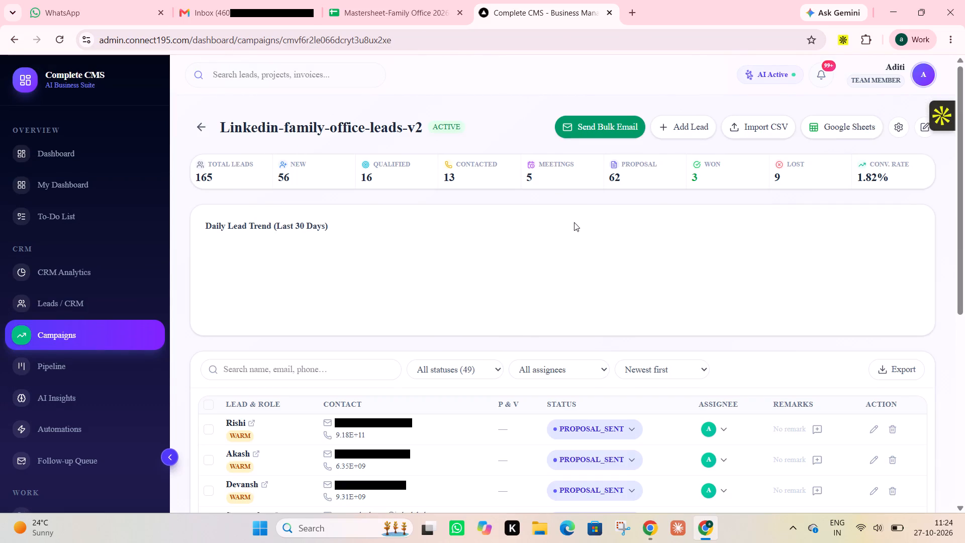
Bring up the status filter choices for the Linkedin-family-office-leads-v2 leads, leaving the assignee filter at All assignees.
{"action": "scroll", "coordinate": [565, 336], "scroll_direction": "down", "scroll_amount": 1}
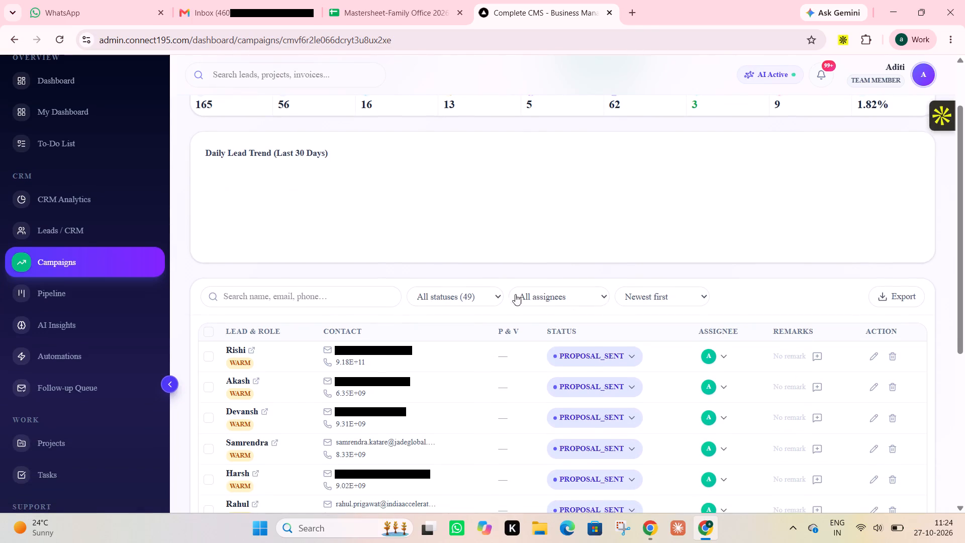
{"action": "left_click", "coordinate": [555, 298]}
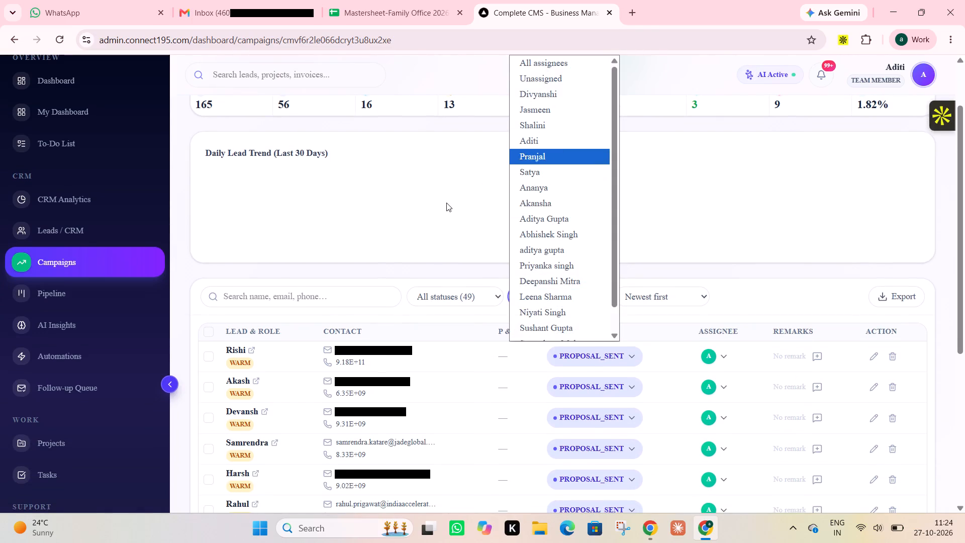
{"action": "left_click", "coordinate": [446, 203]}
{"action": "left_click", "coordinate": [455, 294]}
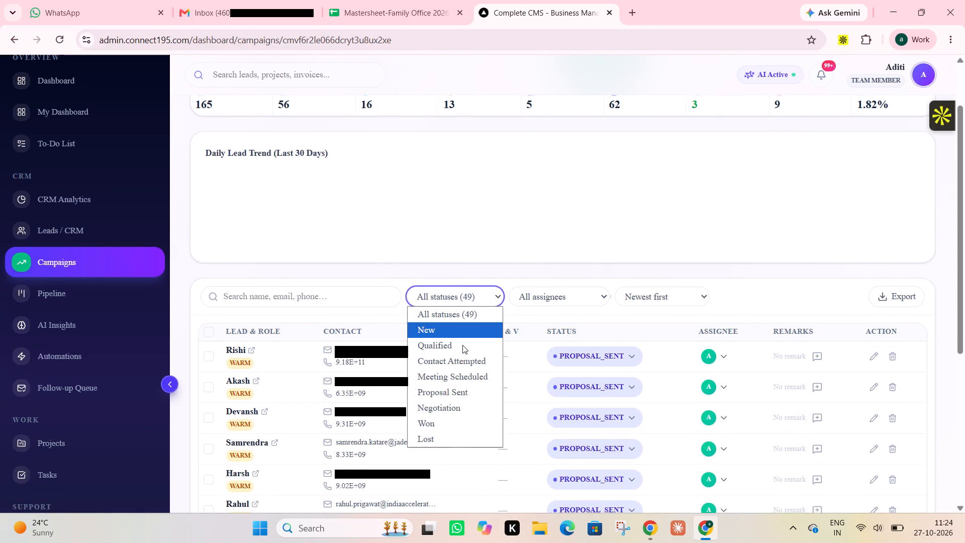
Filter the open campaign's leads to the Meeting Scheduled status and review the listed leads.
{"action": "left_click", "coordinate": [467, 378]}
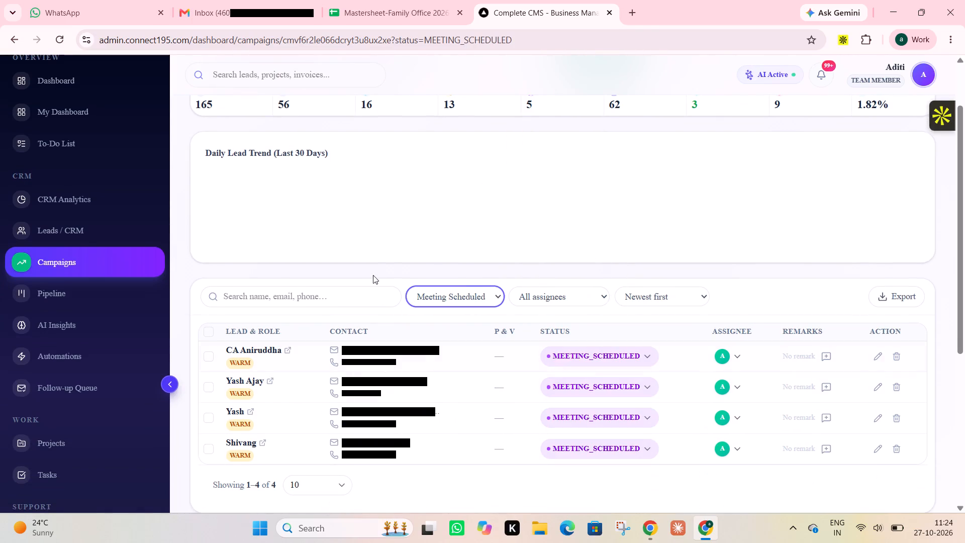